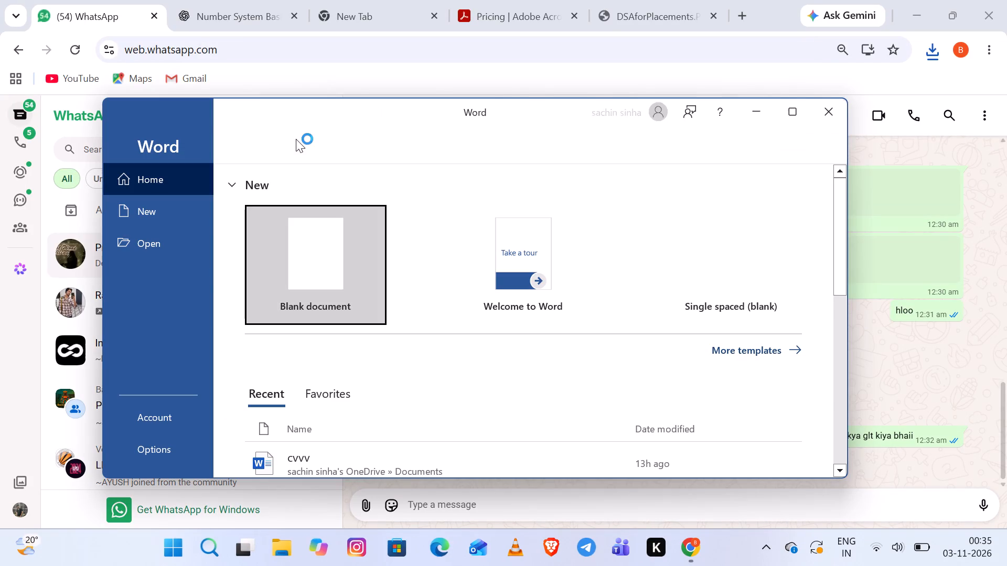
Dismiss the Genuine Office licence notice and return to the new-document templates on the start screen.
{"action": "scroll", "coordinate": [356, 375], "scroll_direction": "up", "scroll_amount": 1}
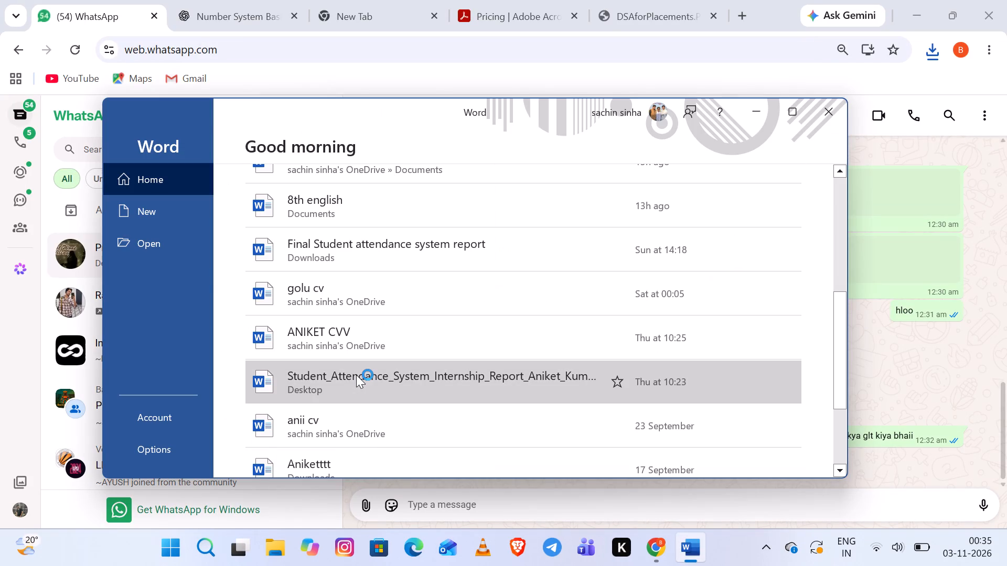
{"action": "scroll", "coordinate": [356, 375], "scroll_direction": "up", "scroll_amount": 1}
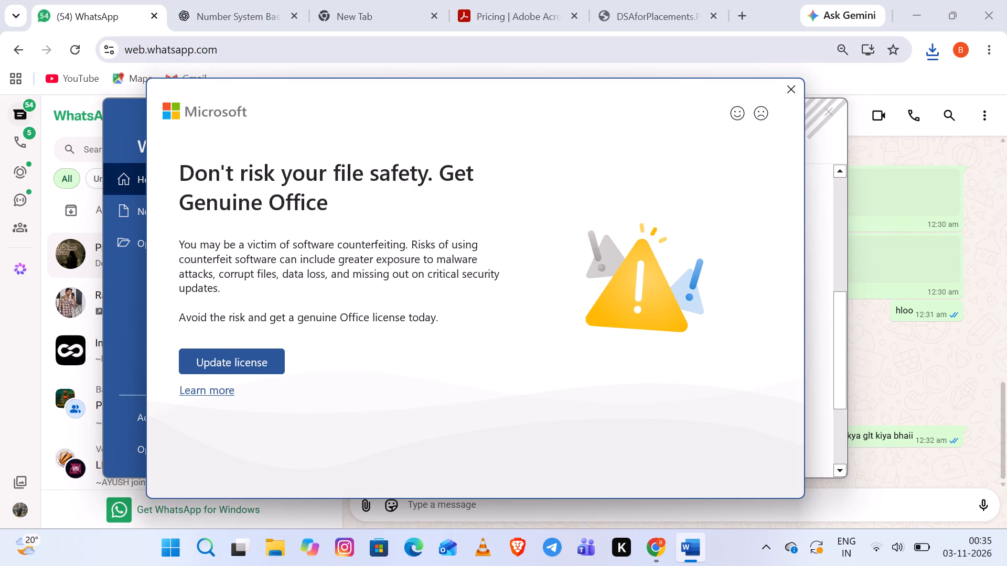
{"action": "left_click", "coordinate": [791, 85]}
{"action": "scroll", "coordinate": [627, 243], "scroll_direction": "up", "scroll_amount": 2}
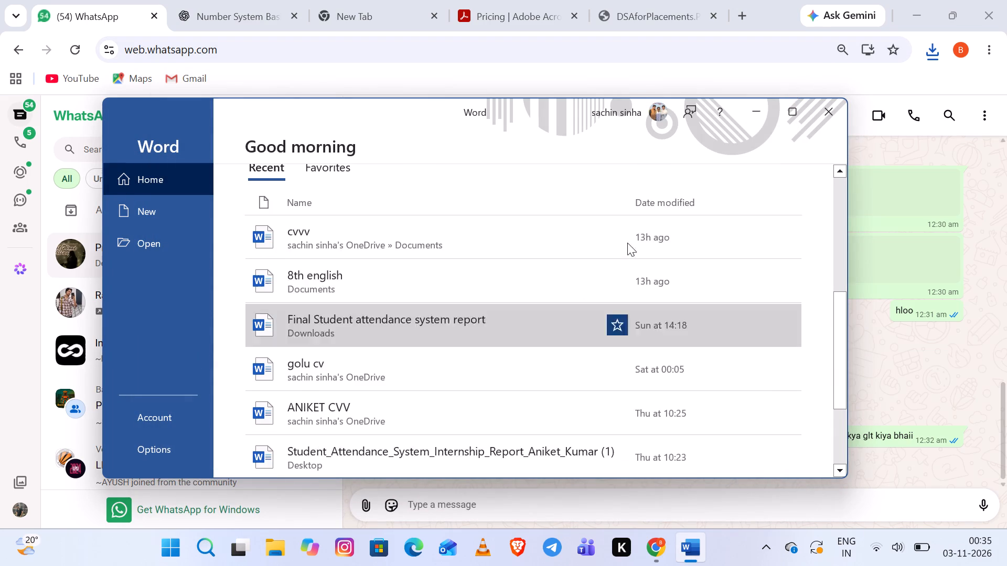
{"action": "scroll", "coordinate": [627, 243], "scroll_direction": "up", "scroll_amount": 3}
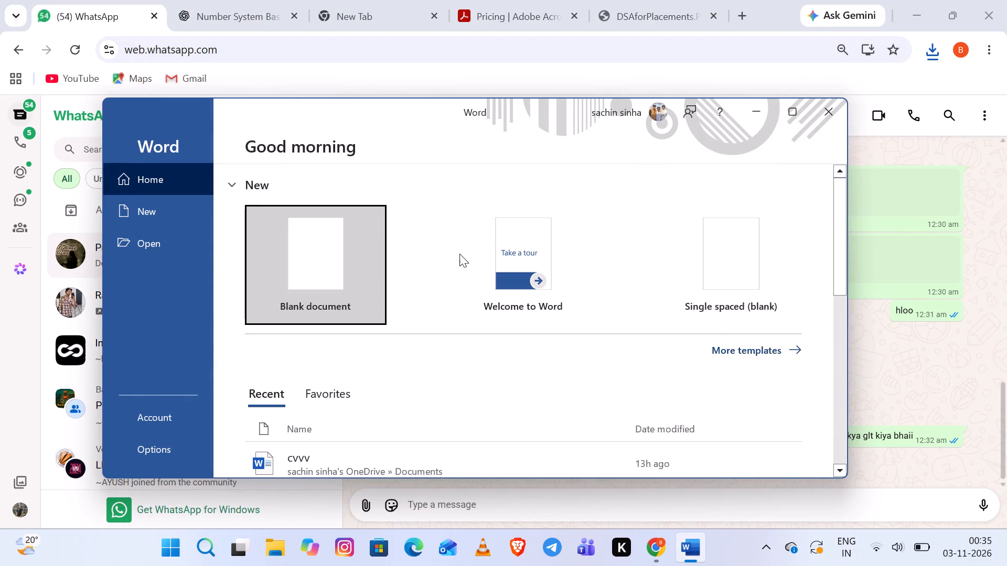
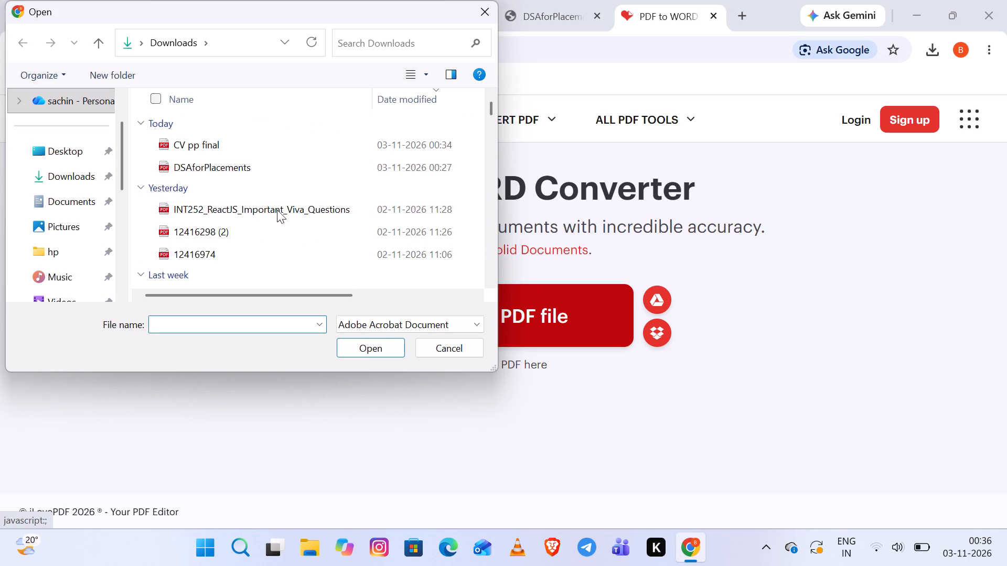
Browse the PDF files in the Downloads folder for the document to convert to Word.
{"action": "scroll", "coordinate": [241, 178], "scroll_direction": "up", "scroll_amount": 2}
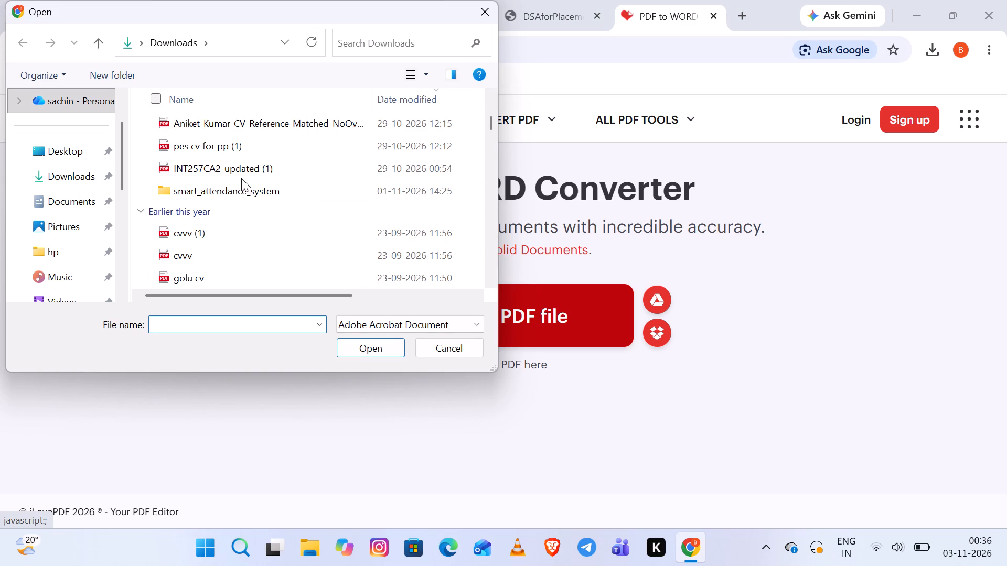
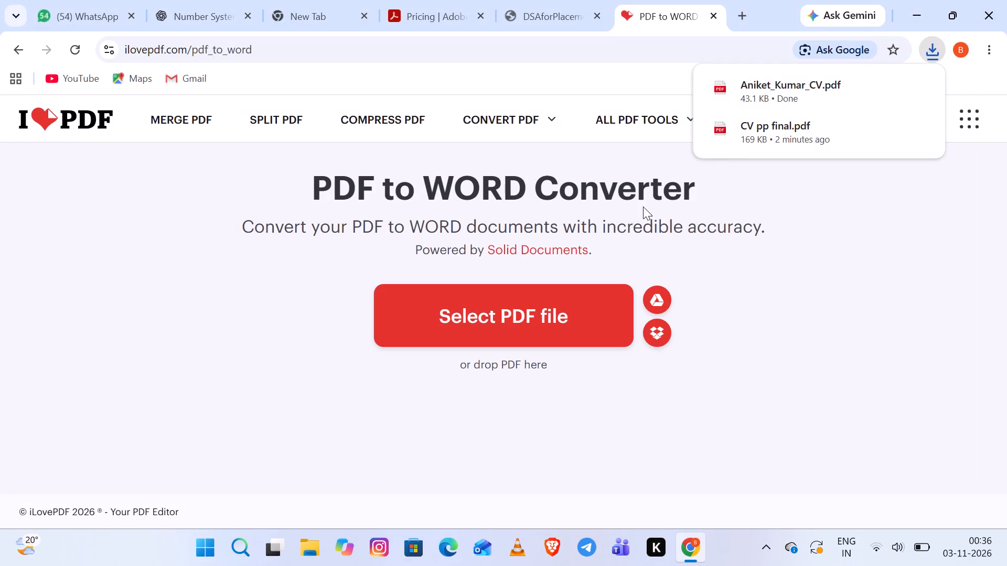
{"action": "left_click", "coordinate": [544, 311]}
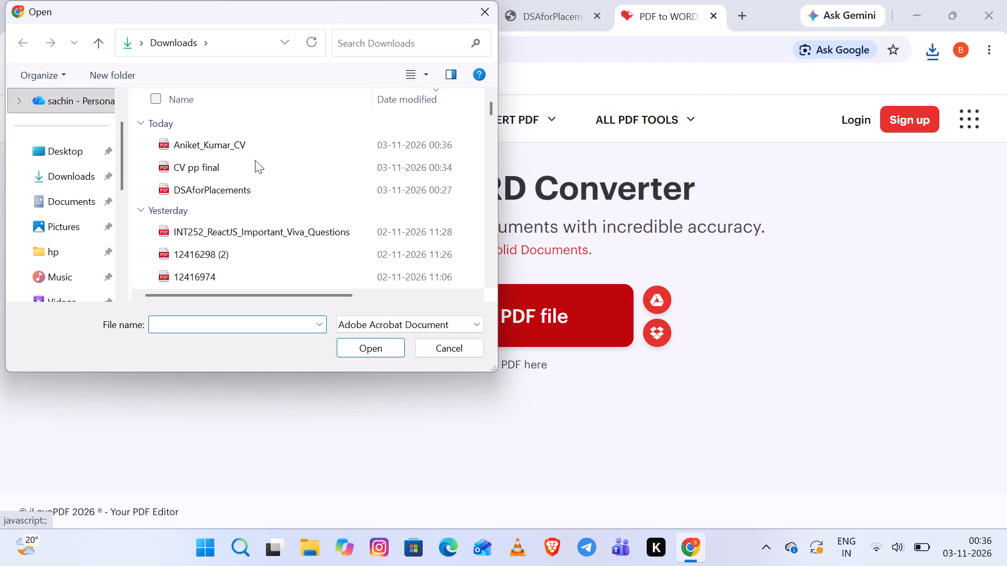
{"action": "left_click", "coordinate": [243, 144]}
{"action": "left_click", "coordinate": [362, 352]}
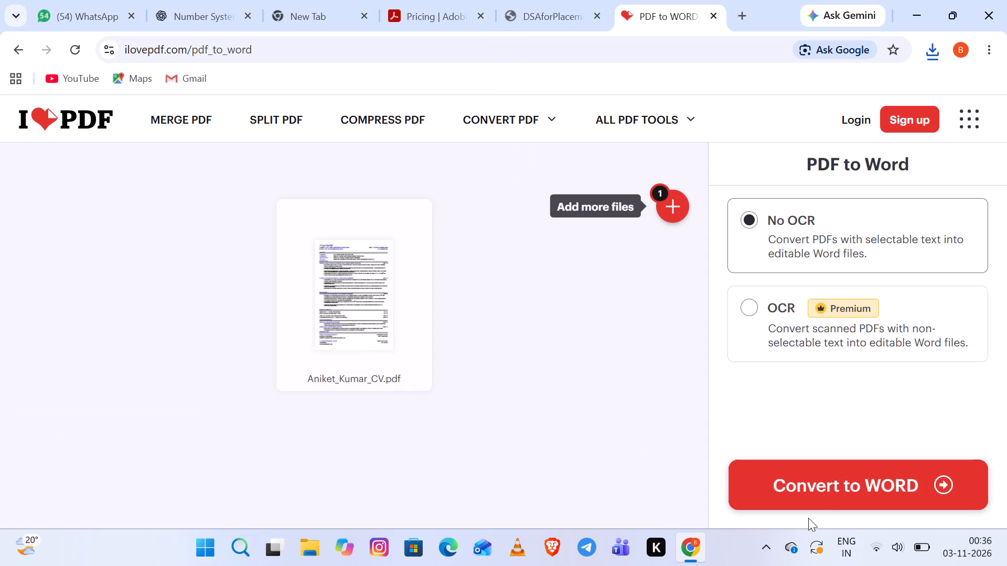
Convert the loaded CV to Word with the No OCR option and download the resulting document.
{"action": "left_click", "coordinate": [817, 486]}
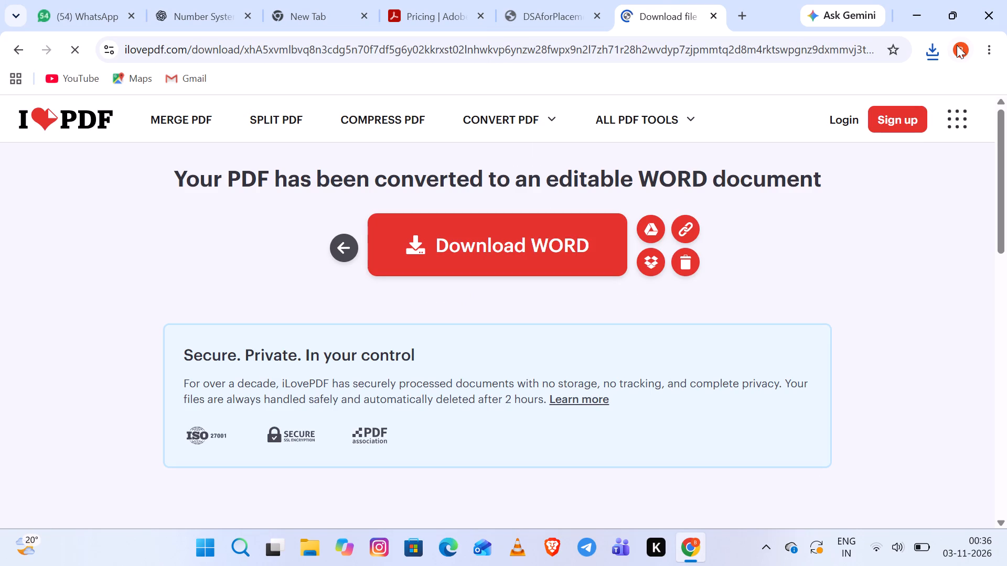
{"action": "left_click", "coordinate": [573, 240]}
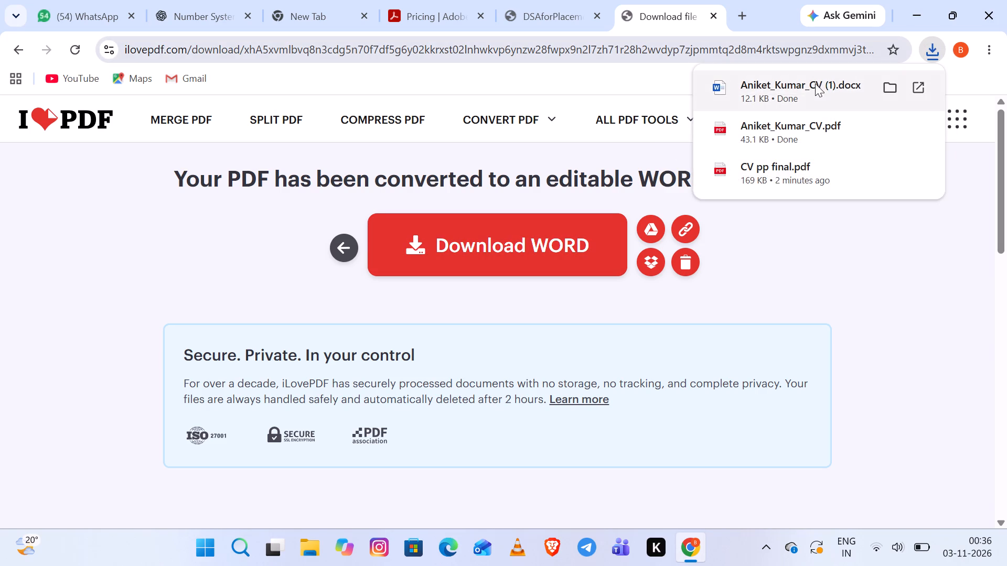
Open the newly downloaded Word version of the CV in a maximized Word window and look through its converted content.
{"action": "left_click", "coordinate": [804, 85]}
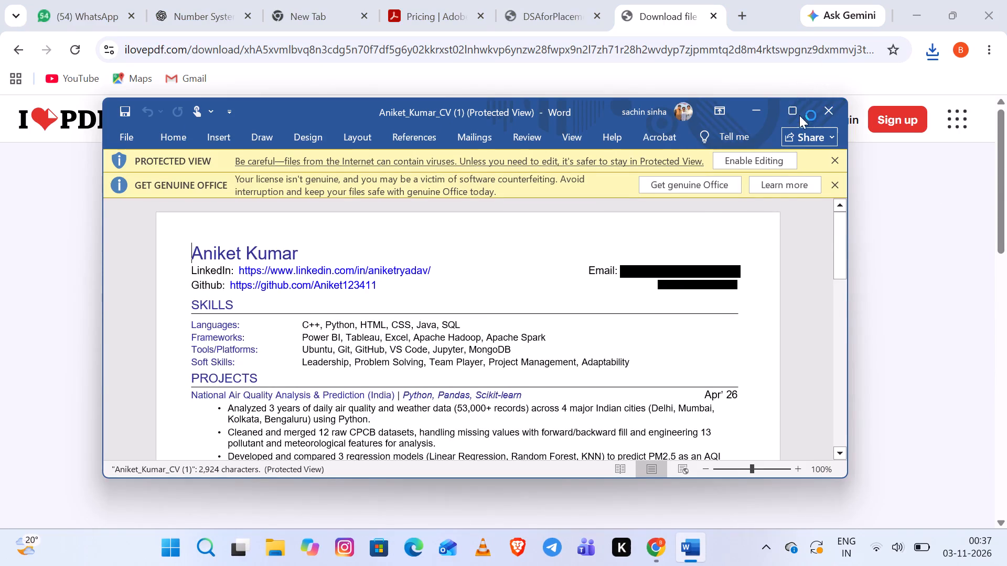
{"action": "left_click", "coordinate": [791, 113]}
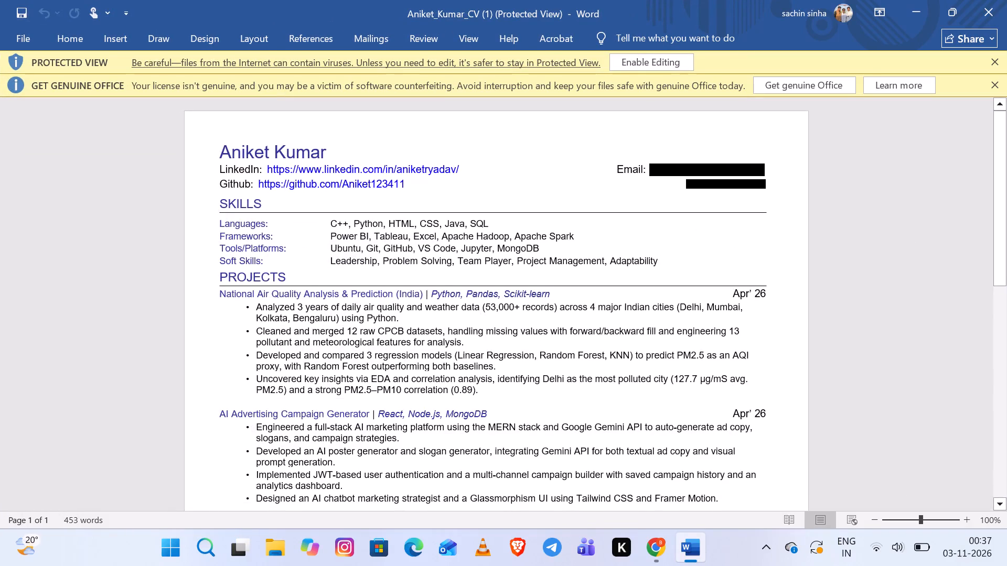
{"action": "scroll", "coordinate": [619, 378], "scroll_direction": "down", "scroll_amount": 4}
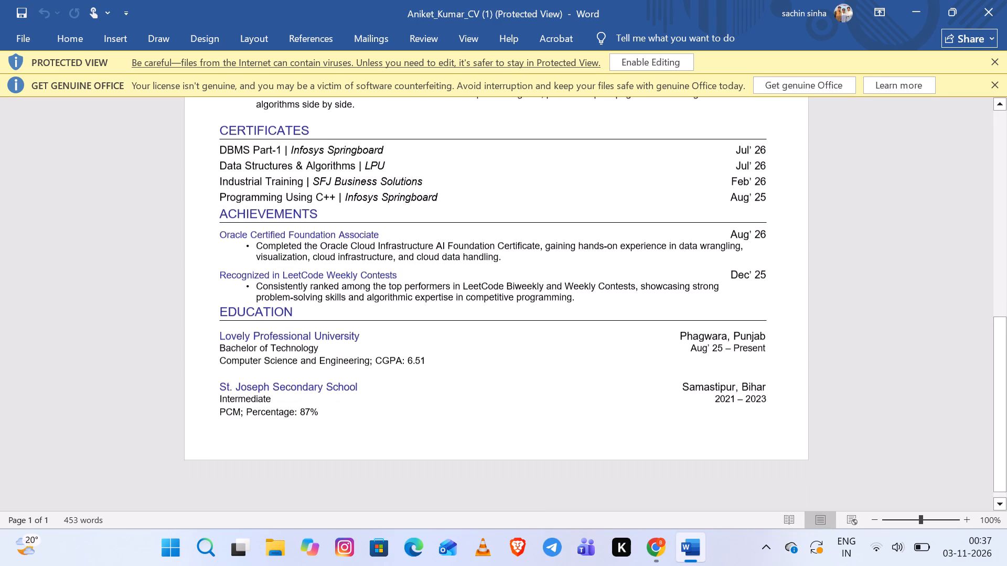
{"action": "scroll", "coordinate": [619, 378], "scroll_direction": "down", "scroll_amount": 1}
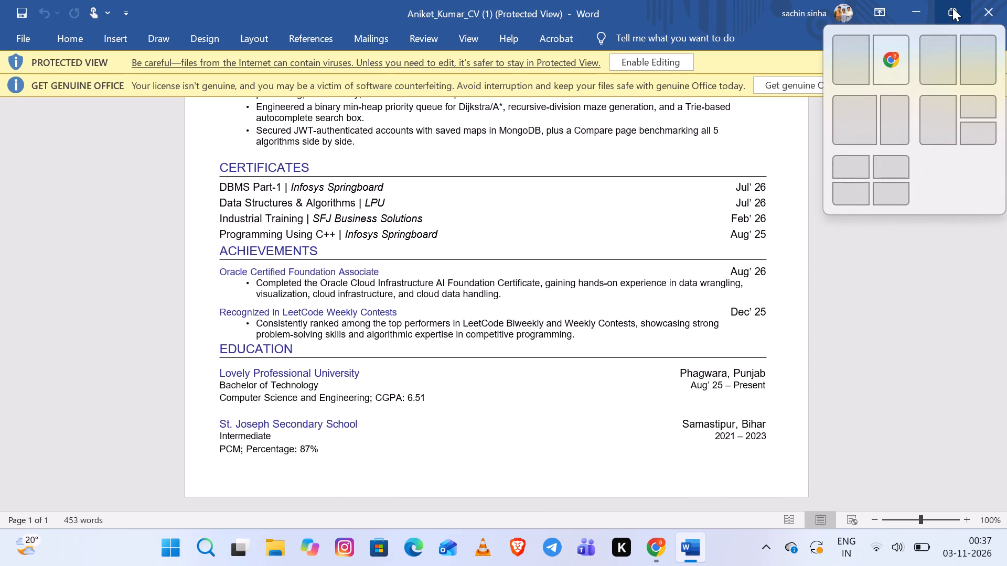
Arrange the CV document and the Chrome window side by side in a two-column split, with Word in the first half.
{"action": "left_click", "coordinate": [892, 60]}
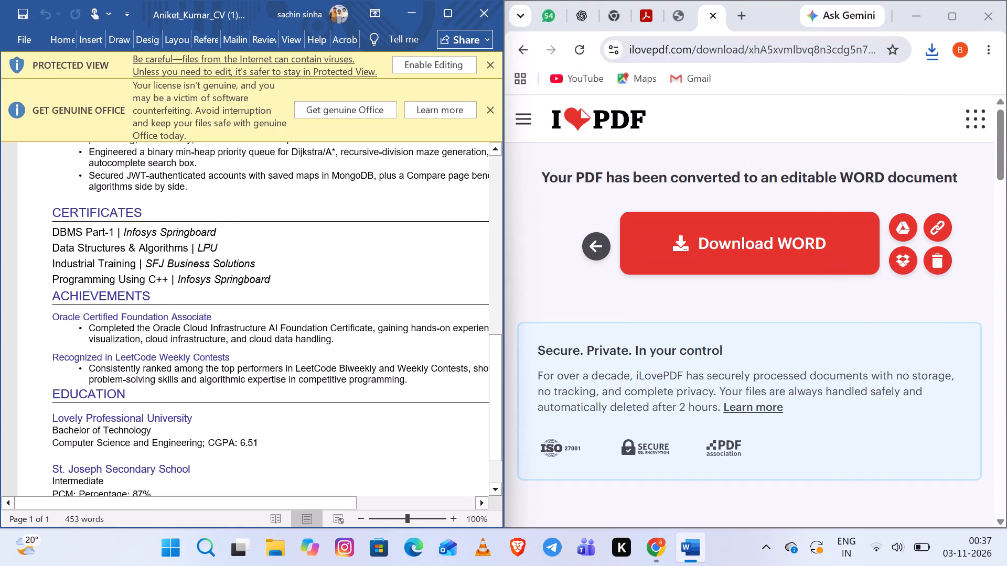
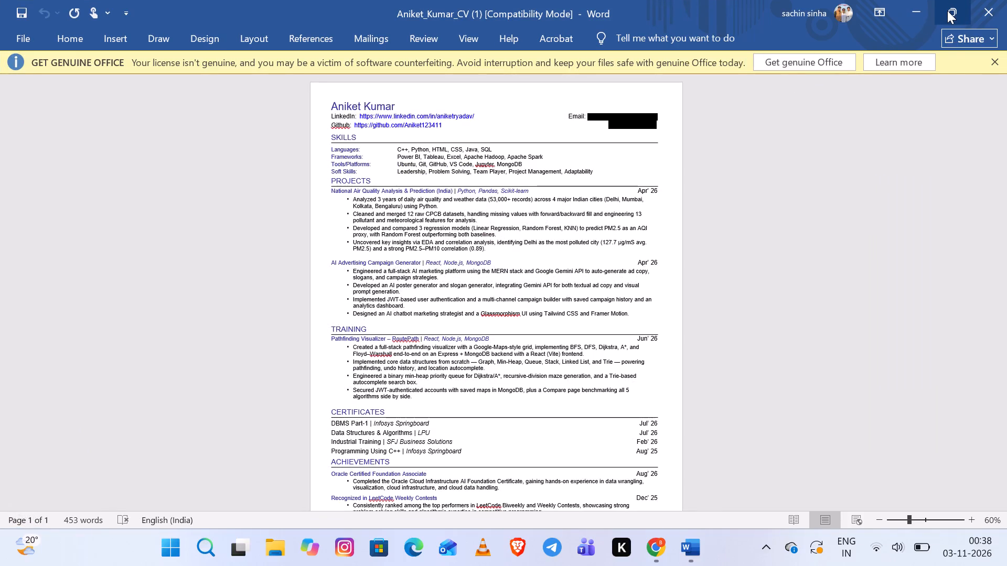
Snap the Word window with the converted CV to half the screen, beside the browser showing the other CV PDF.
{"action": "left_click", "coordinate": [895, 48]}
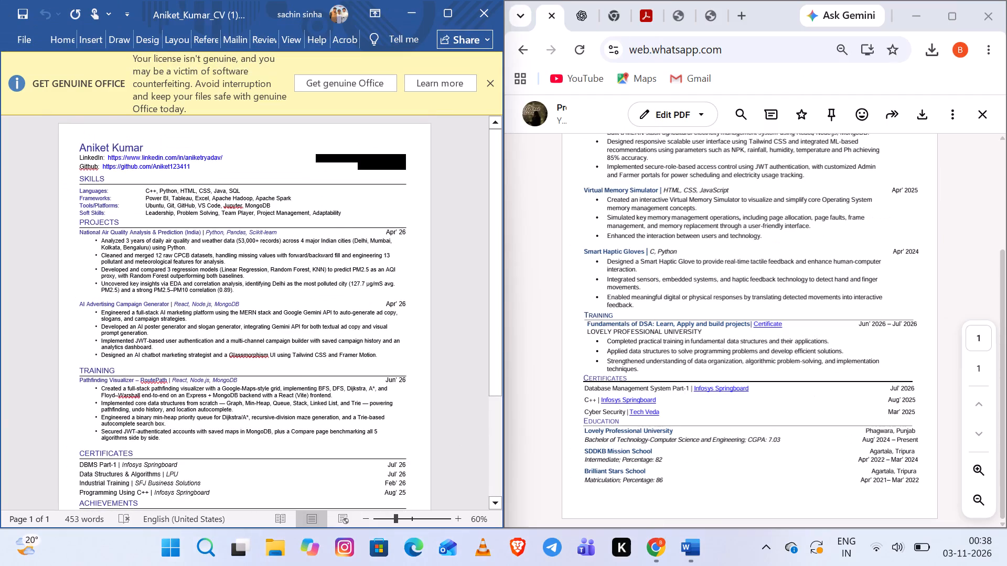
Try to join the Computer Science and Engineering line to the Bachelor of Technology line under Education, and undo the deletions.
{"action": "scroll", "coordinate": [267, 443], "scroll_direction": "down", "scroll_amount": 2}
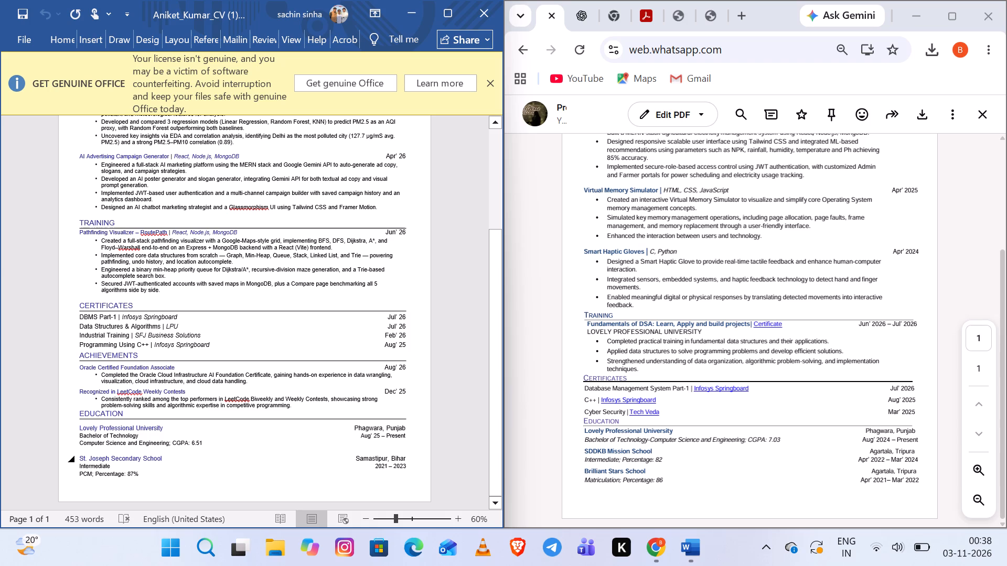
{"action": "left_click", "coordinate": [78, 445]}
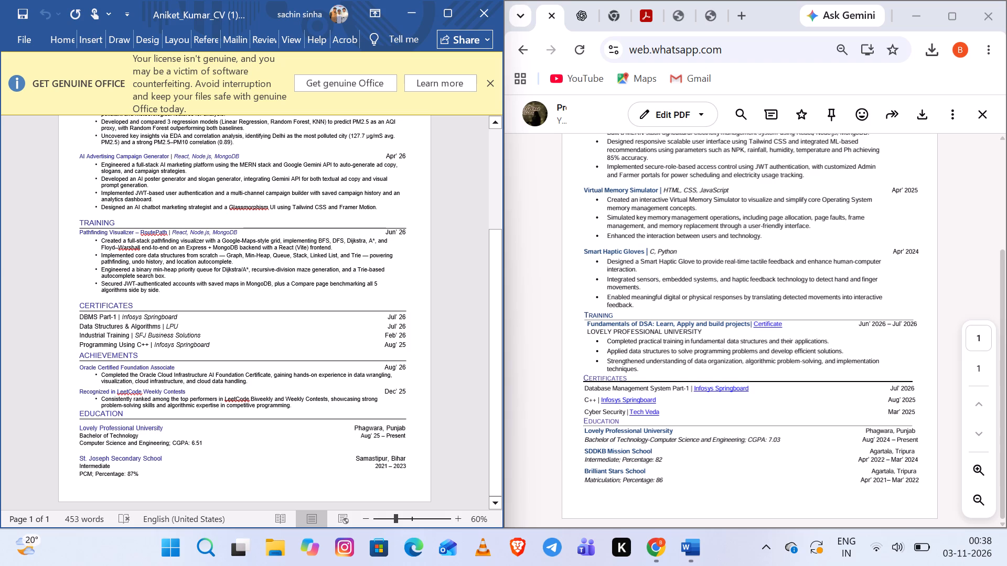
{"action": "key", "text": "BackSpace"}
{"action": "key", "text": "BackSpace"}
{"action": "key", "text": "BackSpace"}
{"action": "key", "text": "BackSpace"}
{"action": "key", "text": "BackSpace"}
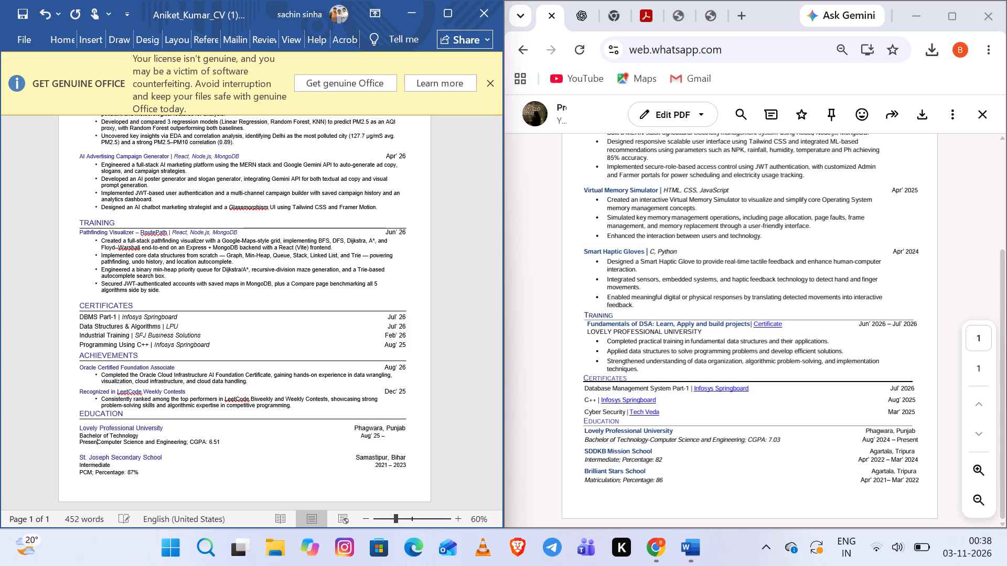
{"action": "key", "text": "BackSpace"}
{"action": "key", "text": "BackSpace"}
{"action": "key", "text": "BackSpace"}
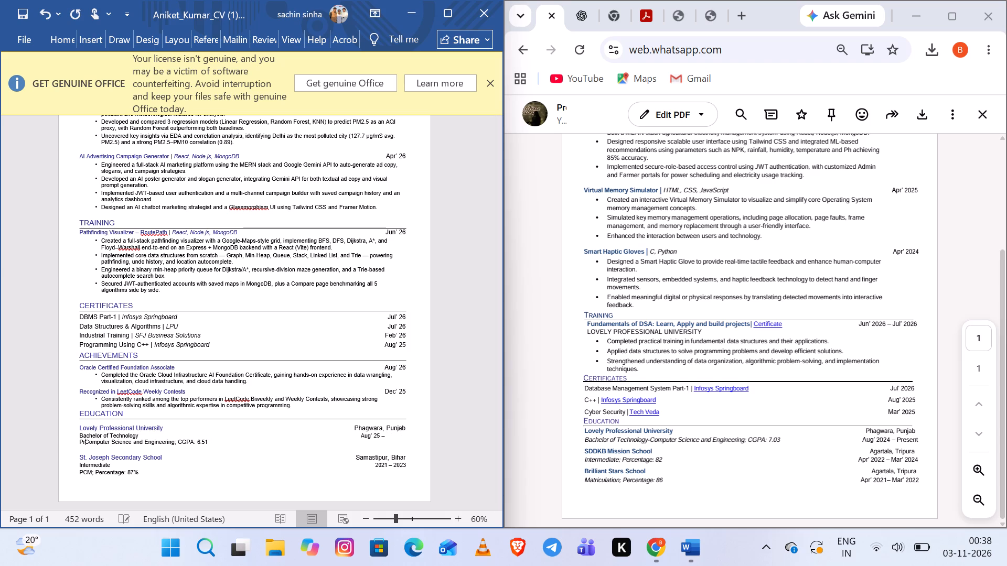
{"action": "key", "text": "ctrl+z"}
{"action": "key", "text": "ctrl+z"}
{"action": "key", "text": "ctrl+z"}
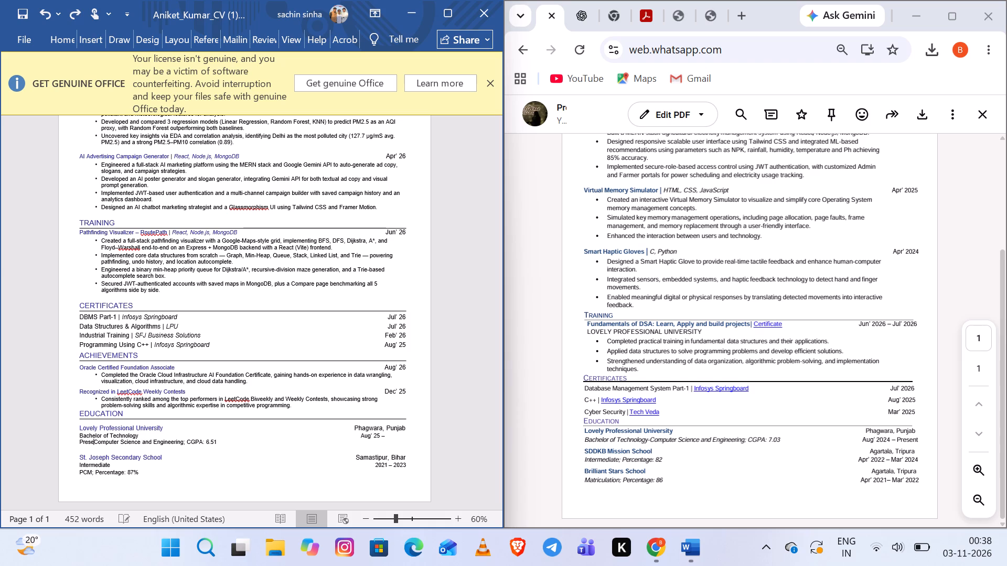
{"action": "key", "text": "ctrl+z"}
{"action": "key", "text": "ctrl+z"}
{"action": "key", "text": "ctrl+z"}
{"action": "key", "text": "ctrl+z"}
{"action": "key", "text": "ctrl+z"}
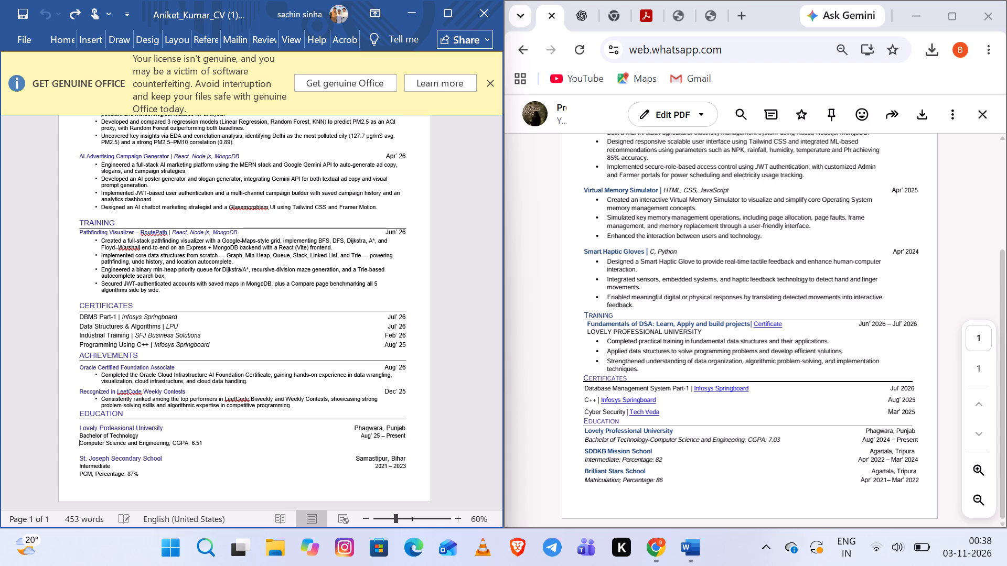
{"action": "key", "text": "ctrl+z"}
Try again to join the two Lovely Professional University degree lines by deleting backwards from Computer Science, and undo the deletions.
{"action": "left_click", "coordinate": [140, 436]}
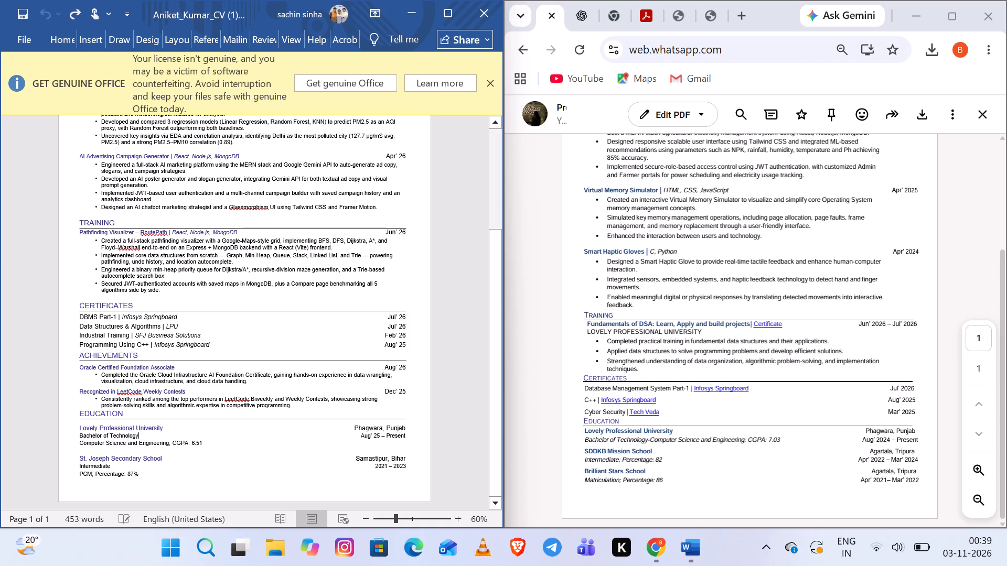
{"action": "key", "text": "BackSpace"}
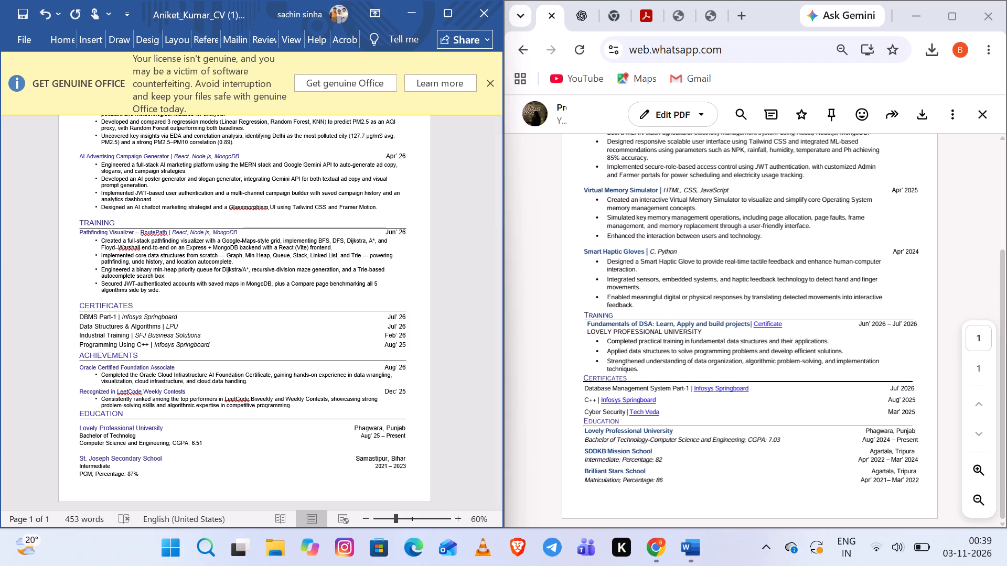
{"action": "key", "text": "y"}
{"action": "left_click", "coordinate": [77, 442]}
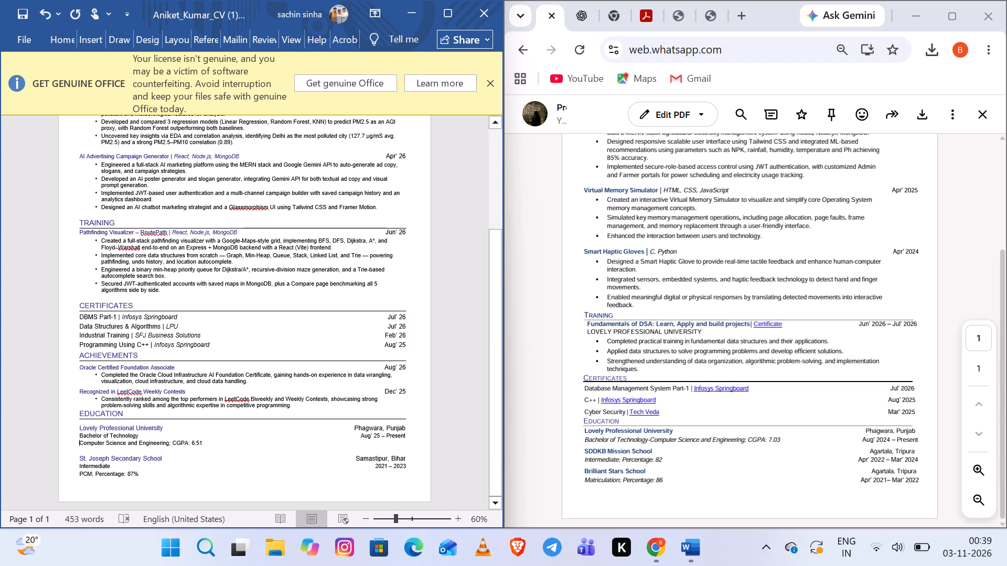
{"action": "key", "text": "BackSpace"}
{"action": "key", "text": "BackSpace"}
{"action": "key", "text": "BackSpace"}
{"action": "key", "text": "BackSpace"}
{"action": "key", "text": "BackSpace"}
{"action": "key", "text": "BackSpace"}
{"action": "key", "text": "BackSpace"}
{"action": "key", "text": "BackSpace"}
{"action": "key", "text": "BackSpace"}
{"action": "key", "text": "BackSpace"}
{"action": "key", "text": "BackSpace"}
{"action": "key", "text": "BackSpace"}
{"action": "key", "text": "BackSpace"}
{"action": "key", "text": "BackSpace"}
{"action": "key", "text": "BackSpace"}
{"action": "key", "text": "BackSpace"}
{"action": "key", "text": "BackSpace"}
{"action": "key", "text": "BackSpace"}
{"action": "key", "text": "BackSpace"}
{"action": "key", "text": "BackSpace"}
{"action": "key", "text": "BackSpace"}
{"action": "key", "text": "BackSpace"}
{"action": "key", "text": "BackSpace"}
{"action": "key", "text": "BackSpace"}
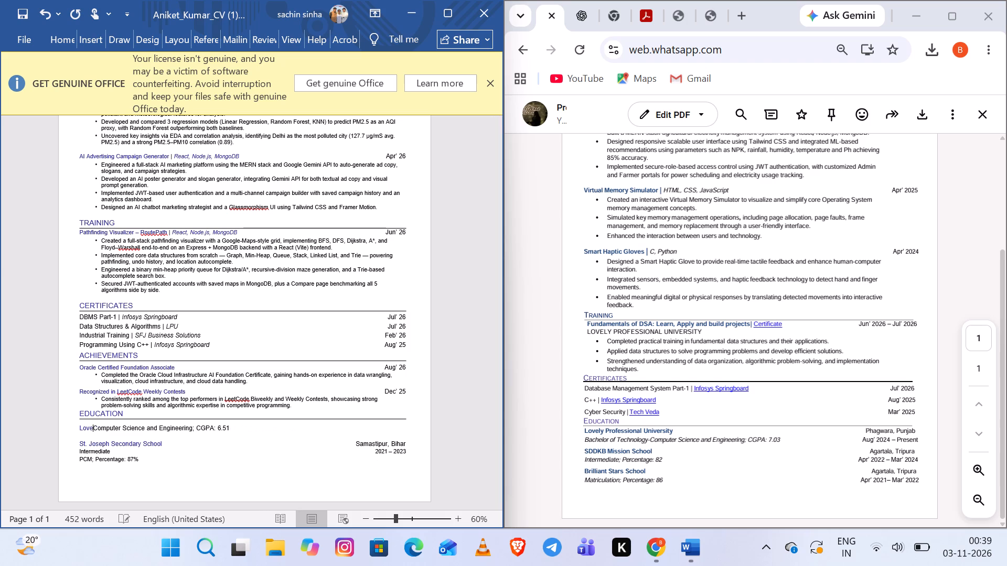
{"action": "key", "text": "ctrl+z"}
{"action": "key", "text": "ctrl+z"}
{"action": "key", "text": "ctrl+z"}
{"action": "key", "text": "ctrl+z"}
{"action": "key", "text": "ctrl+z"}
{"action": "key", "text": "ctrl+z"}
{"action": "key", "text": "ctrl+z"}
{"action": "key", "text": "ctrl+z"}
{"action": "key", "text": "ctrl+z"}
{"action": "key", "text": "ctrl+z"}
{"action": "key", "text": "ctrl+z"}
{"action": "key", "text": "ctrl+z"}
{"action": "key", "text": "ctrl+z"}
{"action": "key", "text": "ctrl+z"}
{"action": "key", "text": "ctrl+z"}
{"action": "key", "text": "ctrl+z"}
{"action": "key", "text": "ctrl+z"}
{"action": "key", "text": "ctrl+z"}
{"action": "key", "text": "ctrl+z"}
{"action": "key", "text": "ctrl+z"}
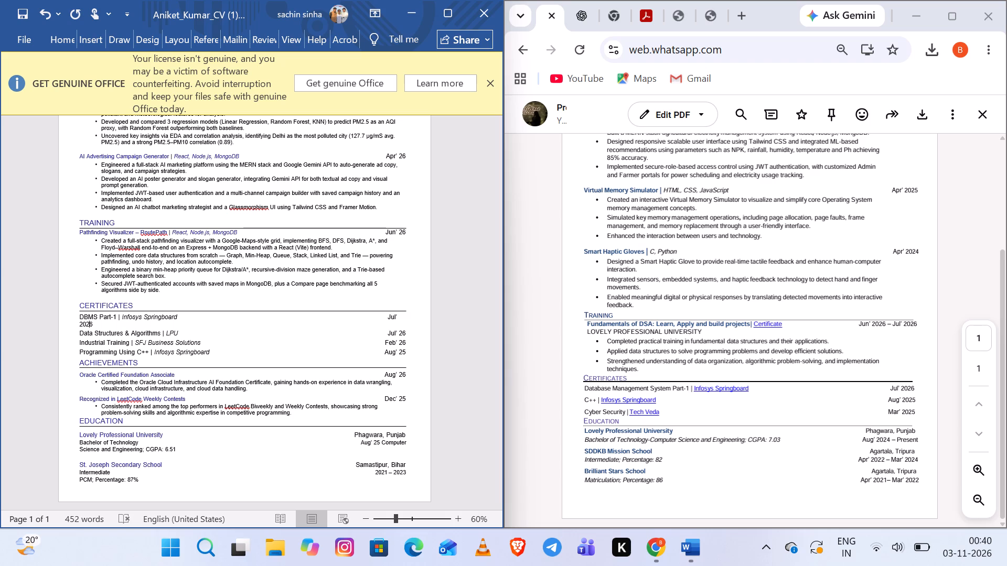
Maximize the CV document window and add a space before the wrapped 2026 in the DBMS Part-1 certificate date.
{"action": "left_click", "coordinate": [447, 18]}
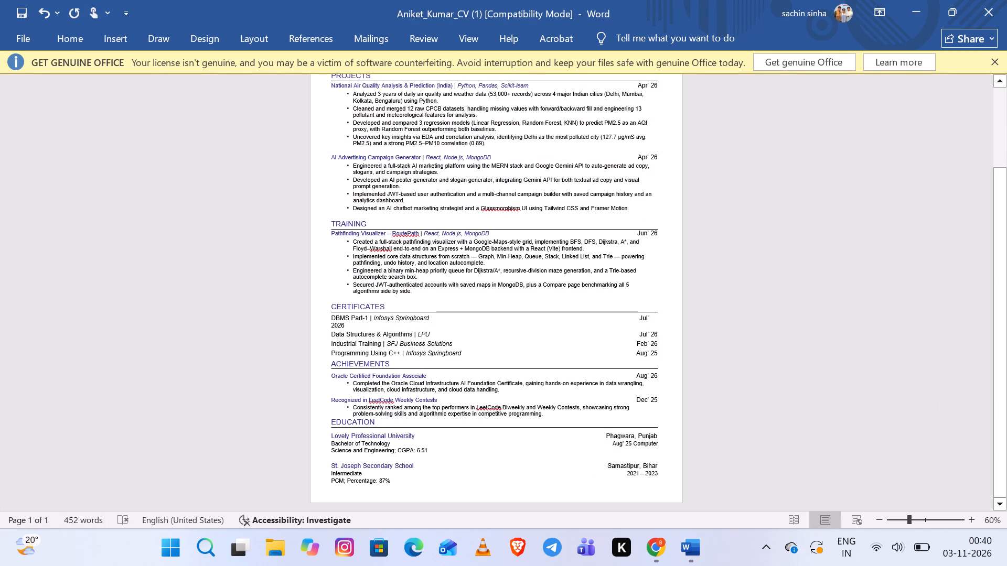
{"action": "left_click", "coordinate": [328, 324]}
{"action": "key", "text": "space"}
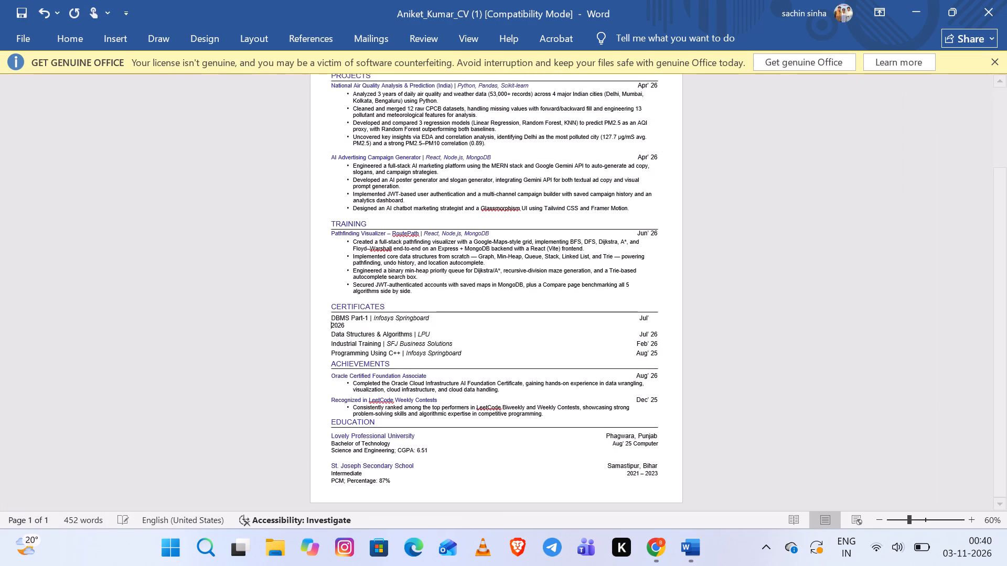
Rework the wrapped DBMS Part-1 certificate date so it sits on the entry's own line as Jul'206.
{"action": "key", "text": "space"}
{"action": "key", "text": "space"}
{"action": "key", "text": "space"}
{"action": "key", "text": "space"}
{"action": "key", "text": "space"}
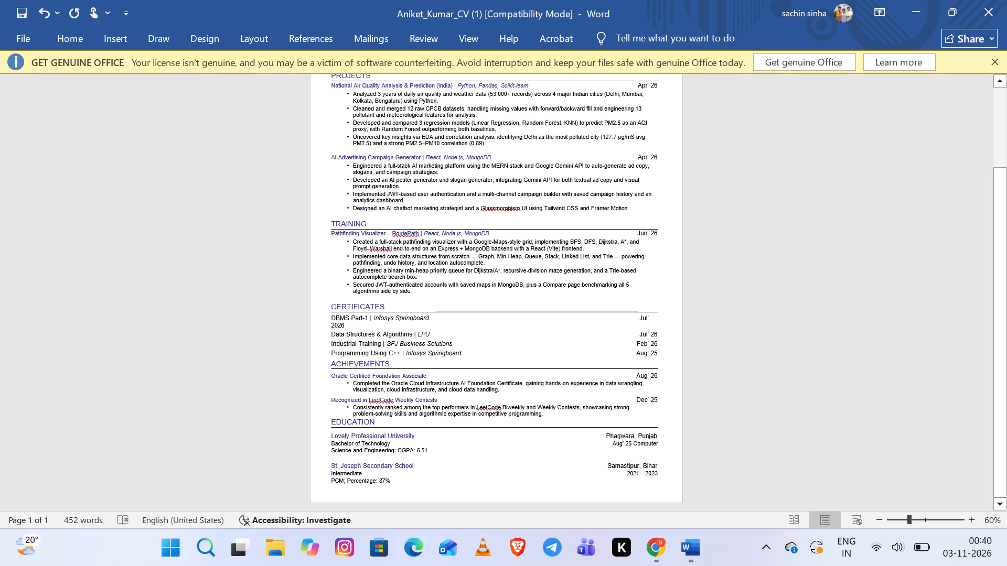
{"action": "key", "text": "BackSpace"}
{"action": "key", "text": "BackSpace"}
{"action": "key", "text": "BackSpace"}
{"action": "left_click", "coordinate": [330, 323]}
{"action": "key", "text": "BackSpace"}
{"action": "key", "text": "BackSpace"}
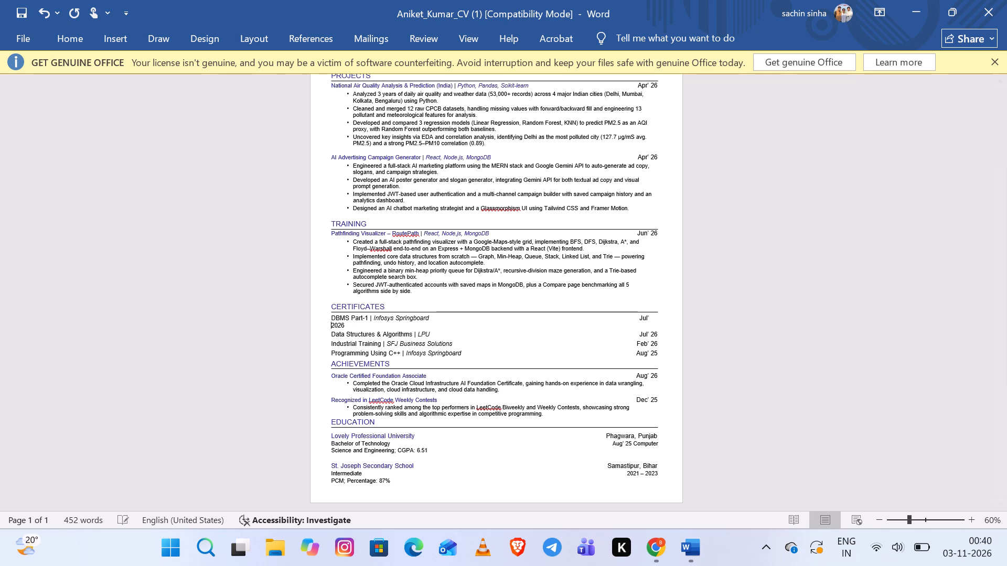
{"action": "key", "text": "BackSpace"}
{"action": "key", "text": "BackSpace"}
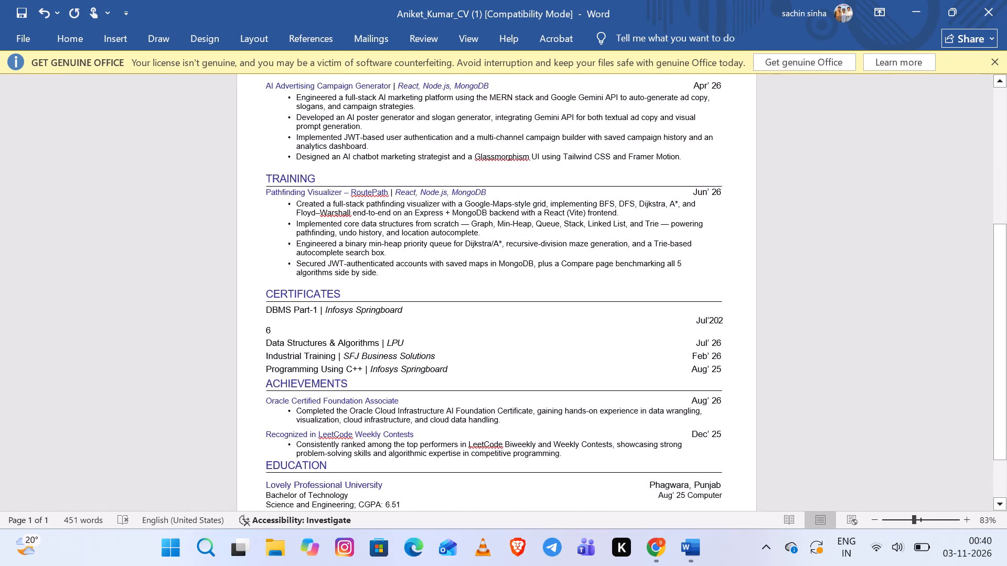
{"action": "left_click", "coordinate": [265, 330]}
{"action": "key", "text": "BackSpace"}
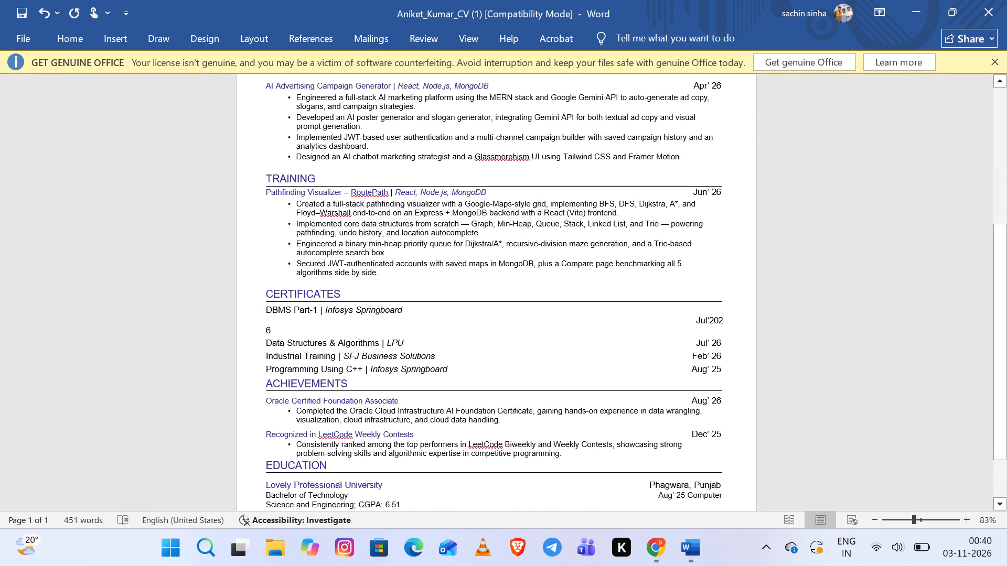
{"action": "key", "text": "BackSpace"}
{"action": "type", "text": "026"}
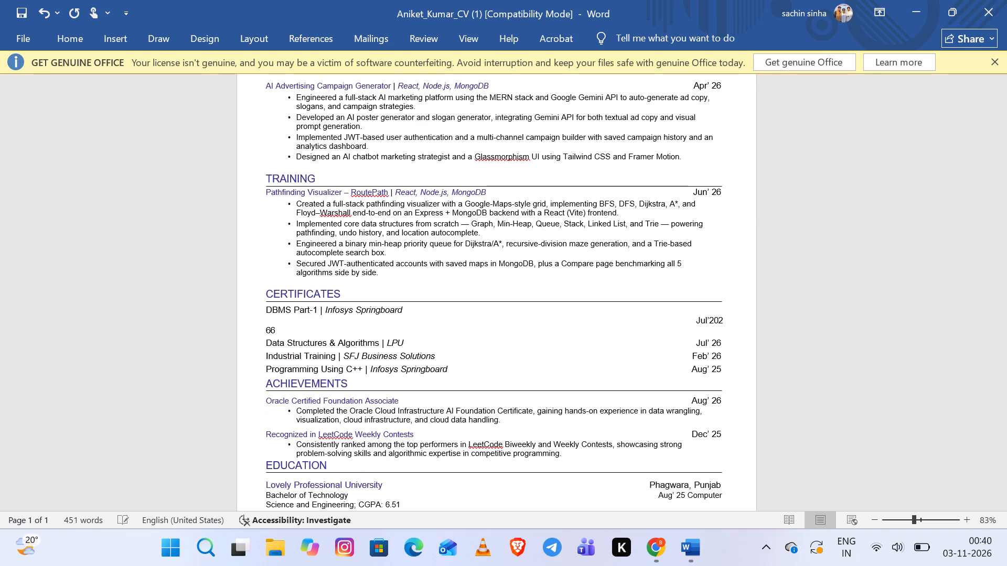
{"action": "key", "text": "equal"}
{"action": "key", "text": "BackSpace"}
{"action": "key", "text": "BackSpace"}
{"action": "key", "text": "BackSpace"}
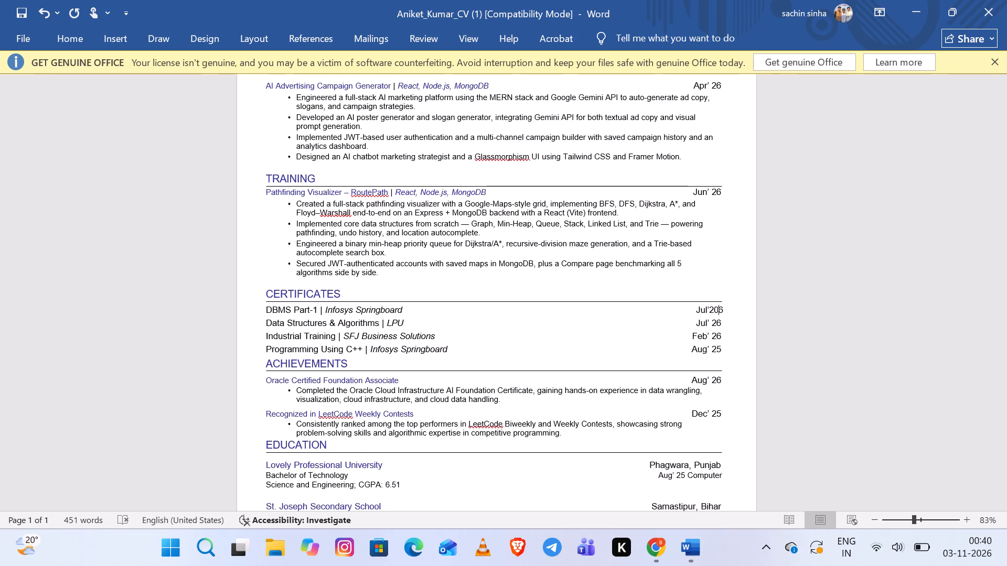
Replace the tab gap before the DBMS Part-1 certificate date with a run of spaces.
{"action": "left_click", "coordinate": [694, 311]}
{"action": "key", "text": "BackSpace"}
{"action": "key", "text": "space"}
{"action": "key", "text": "space"}
{"action": "key", "text": "space"}
{"action": "key", "text": "space"}
{"action": "key", "text": "space"}
{"action": "key", "text": "space"}
{"action": "key", "text": "space"}
{"action": "key", "text": "space"}
{"action": "key", "text": "space"}
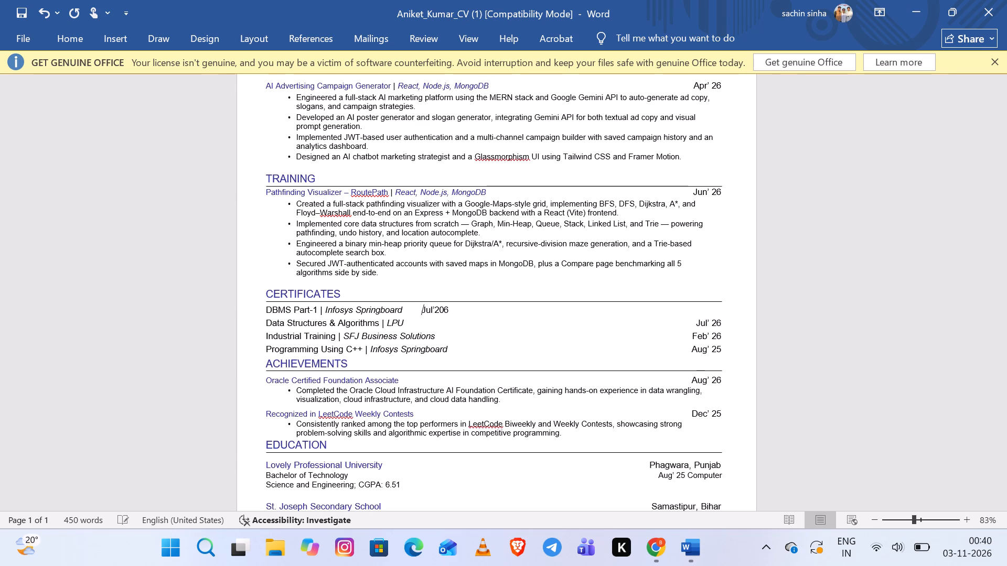
{"action": "key", "text": "space"}
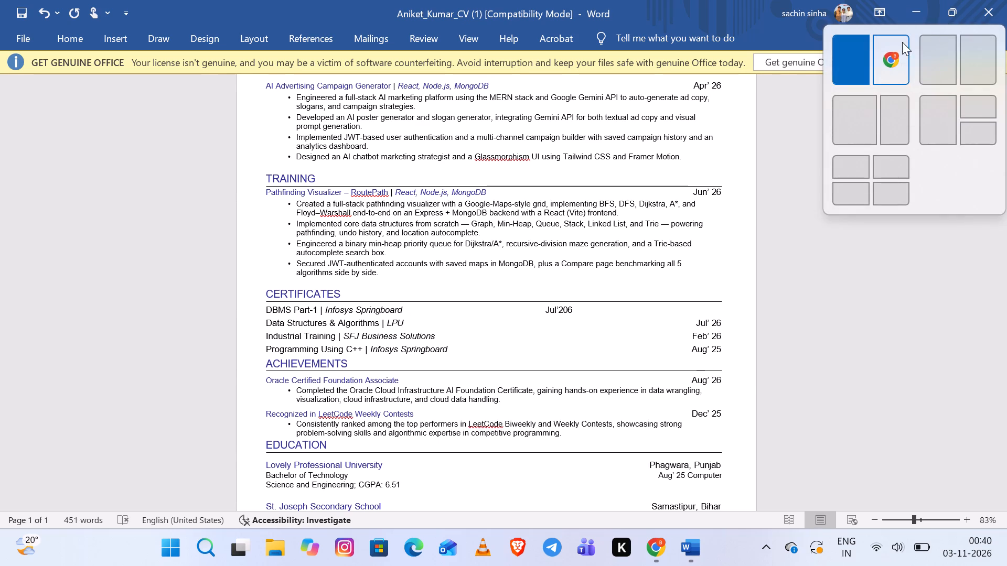
Arrange the Word CV side by side with the Chrome window showing the reference CV.
{"action": "left_click", "coordinate": [888, 52]}
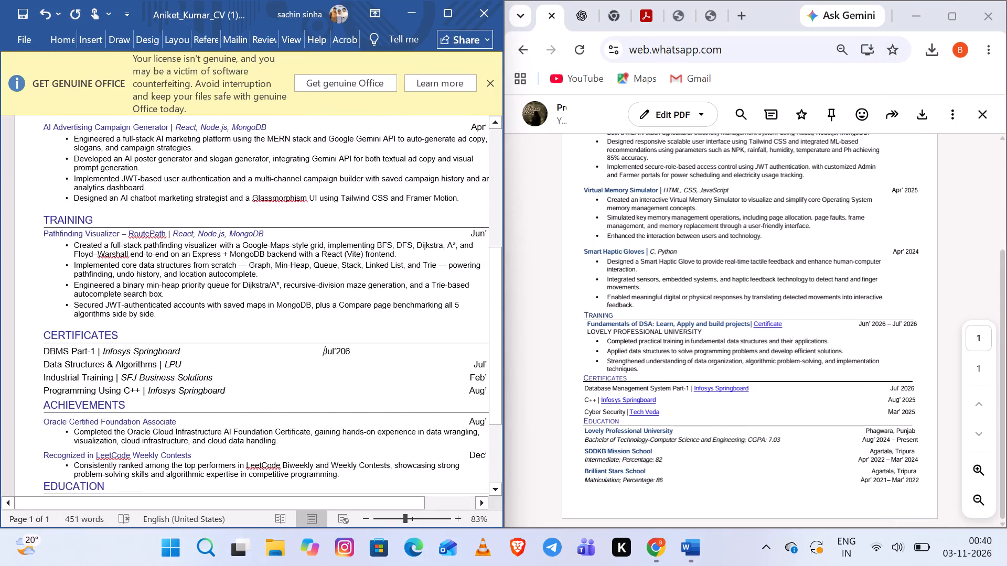
Underline the email address in the CV header.
{"action": "scroll", "coordinate": [369, 256], "scroll_direction": "up", "scroll_amount": 4}
{"action": "scroll", "coordinate": [708, 199], "scroll_direction": "up", "scroll_amount": 5}
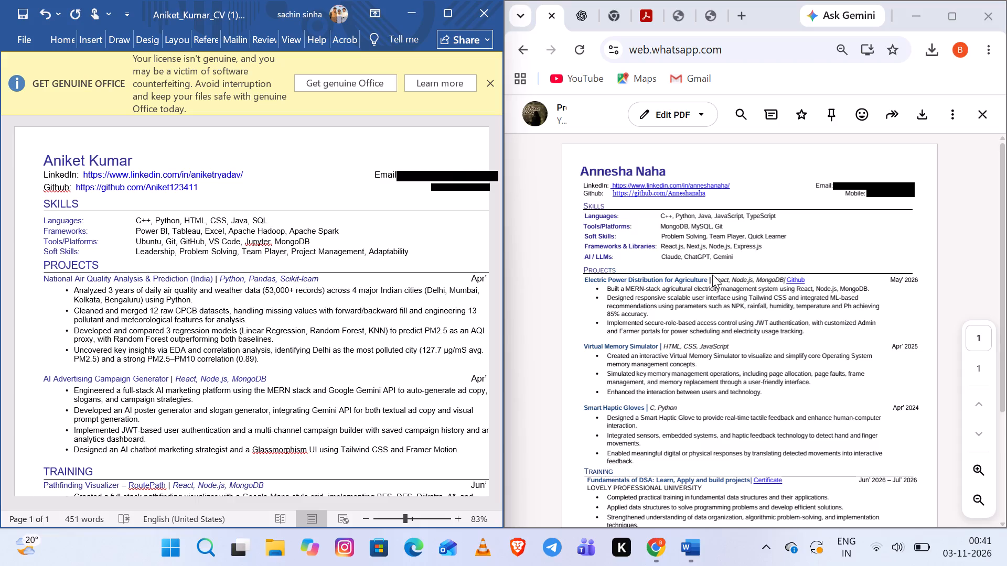
{"action": "scroll", "coordinate": [416, 156], "scroll_direction": "left", "scroll_amount": 1}
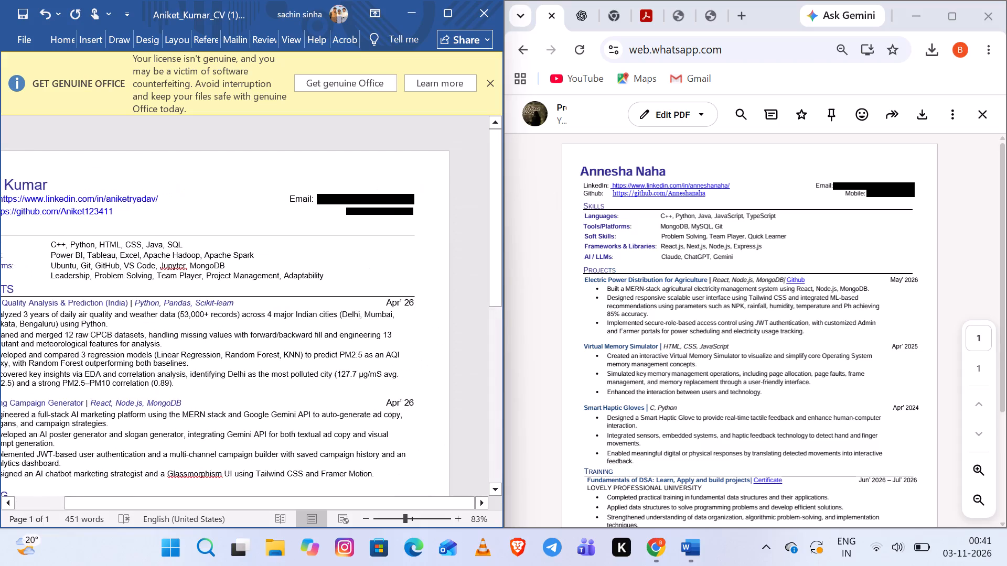
{"action": "scroll", "coordinate": [416, 156], "scroll_direction": "left", "scroll_amount": 1}
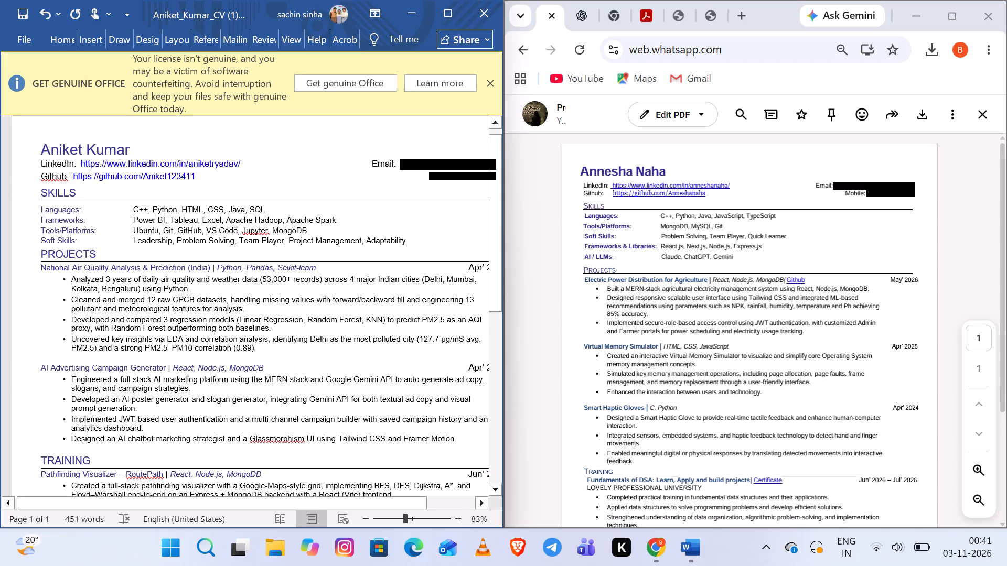
{"action": "scroll", "coordinate": [292, 191], "scroll_direction": "left", "scroll_amount": 1}
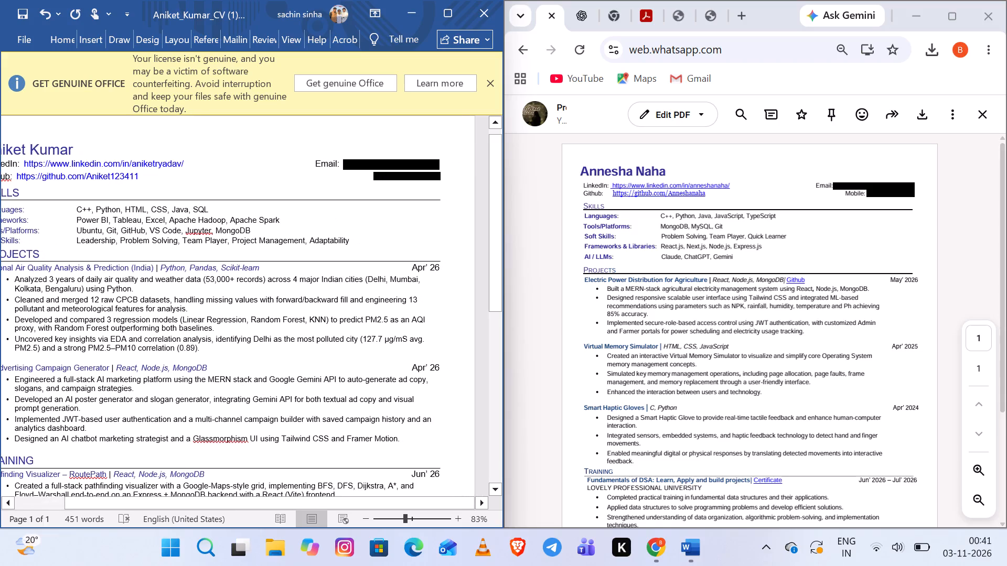
{"action": "scroll", "coordinate": [292, 191], "scroll_direction": "left", "scroll_amount": 2}
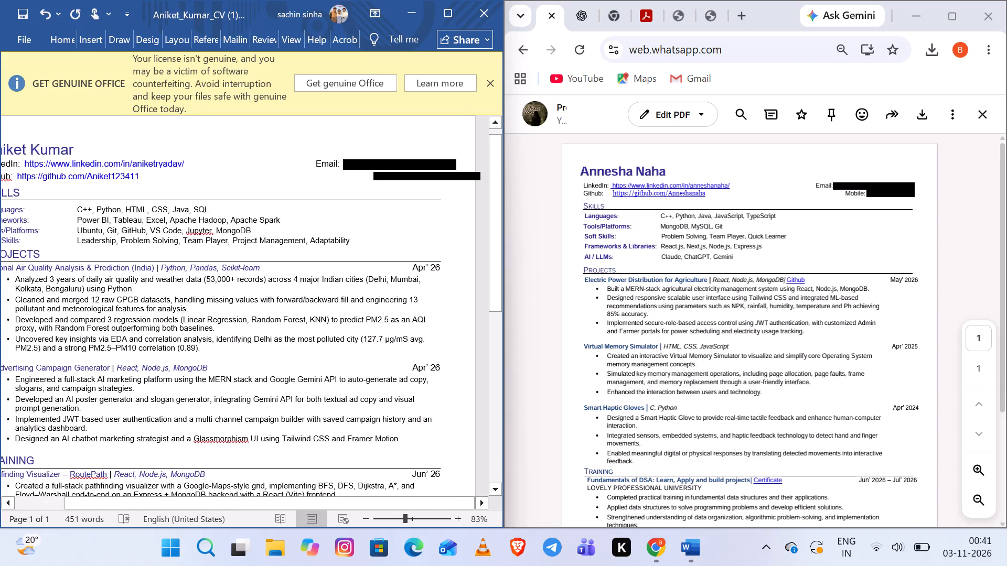
{"action": "scroll", "coordinate": [292, 191], "scroll_direction": "left", "scroll_amount": 1}
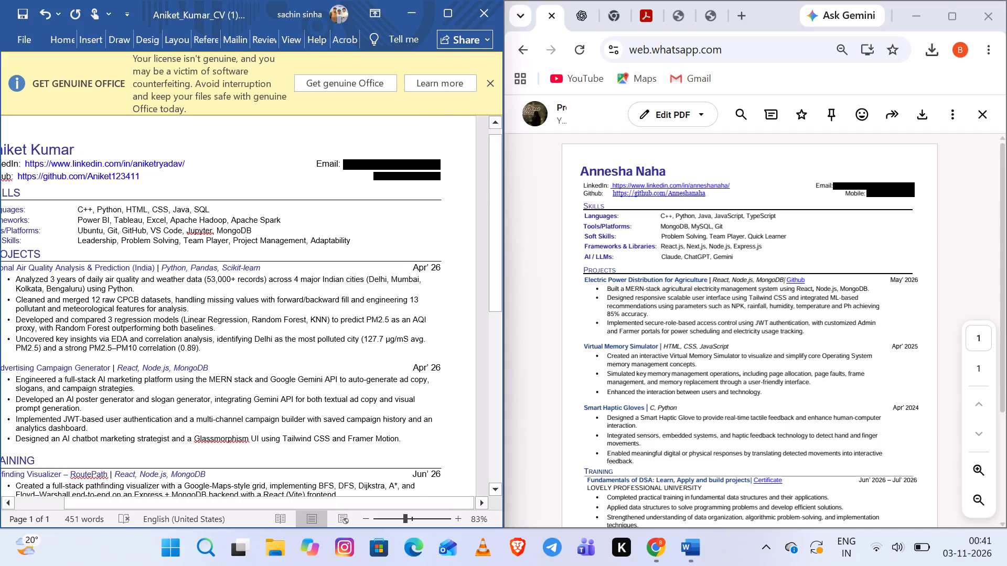
{"action": "scroll", "coordinate": [292, 191], "scroll_direction": "left", "scroll_amount": 1}
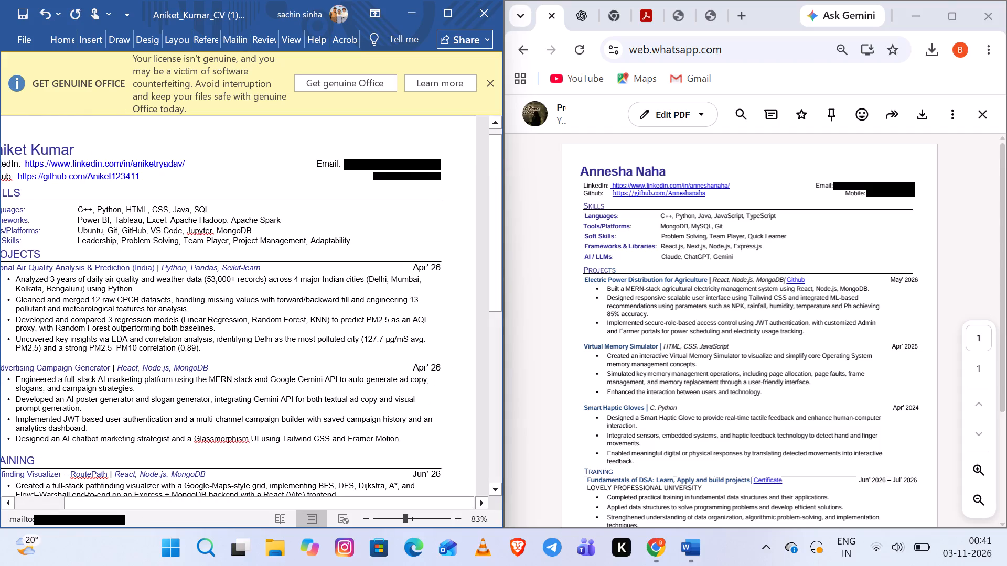
{"action": "left_click", "coordinate": [345, 160]}
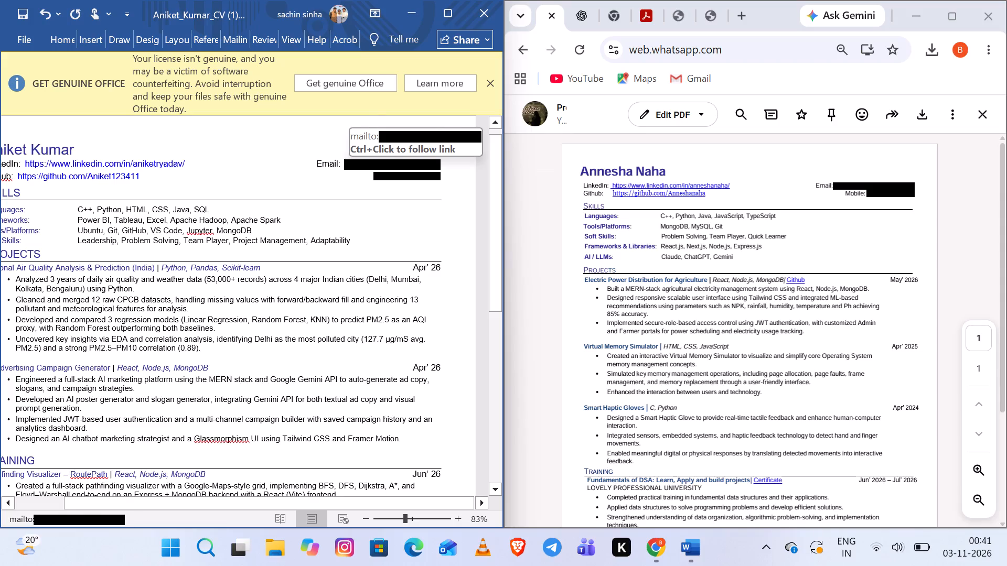
{"action": "left_click_drag", "start_coordinate": [344, 163], "coordinate": [439, 159]}
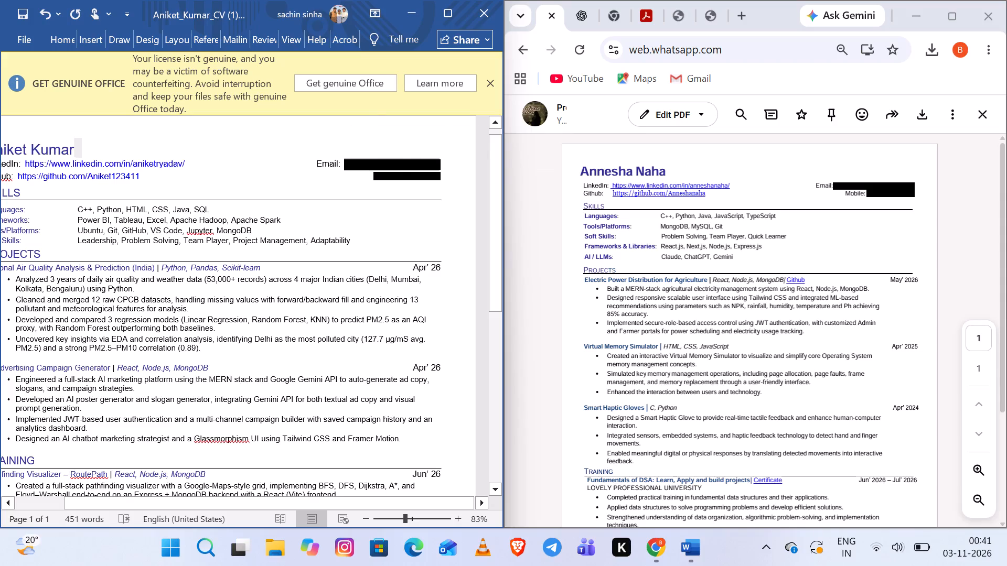
{"action": "left_click_drag", "start_coordinate": [439, 159], "coordinate": [441, 159]}
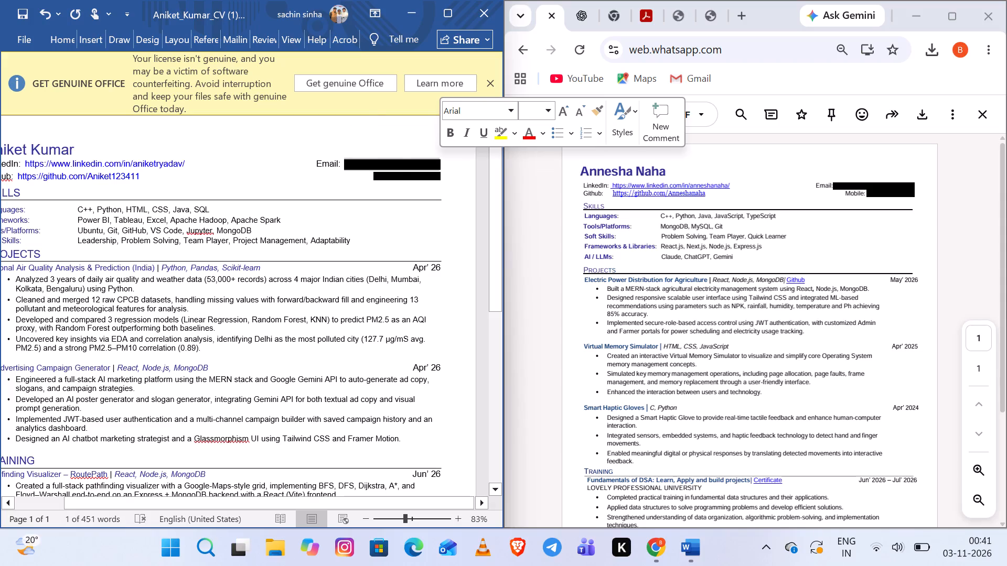
{"action": "left_click", "coordinate": [484, 132]}
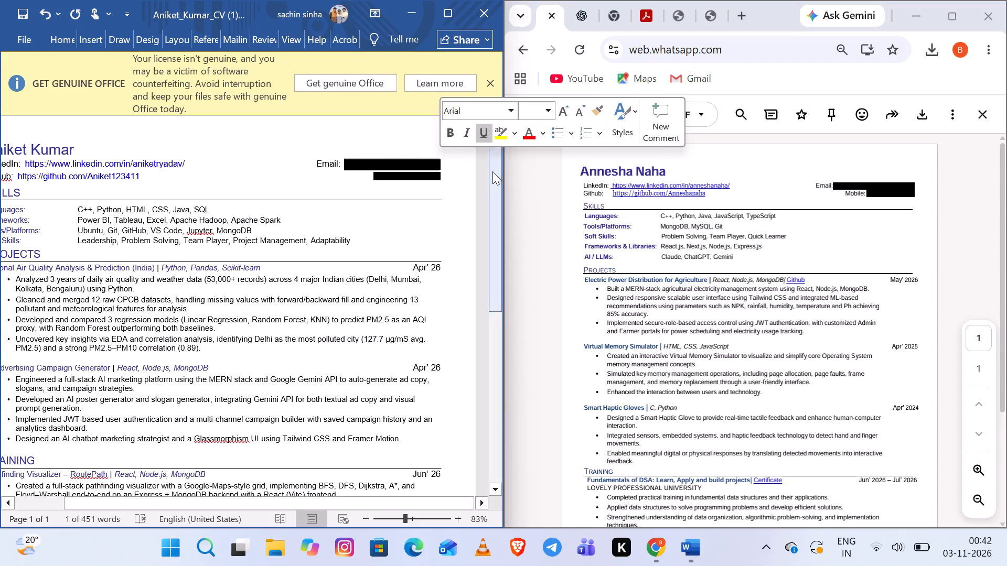
{"action": "left_click", "coordinate": [458, 171]}
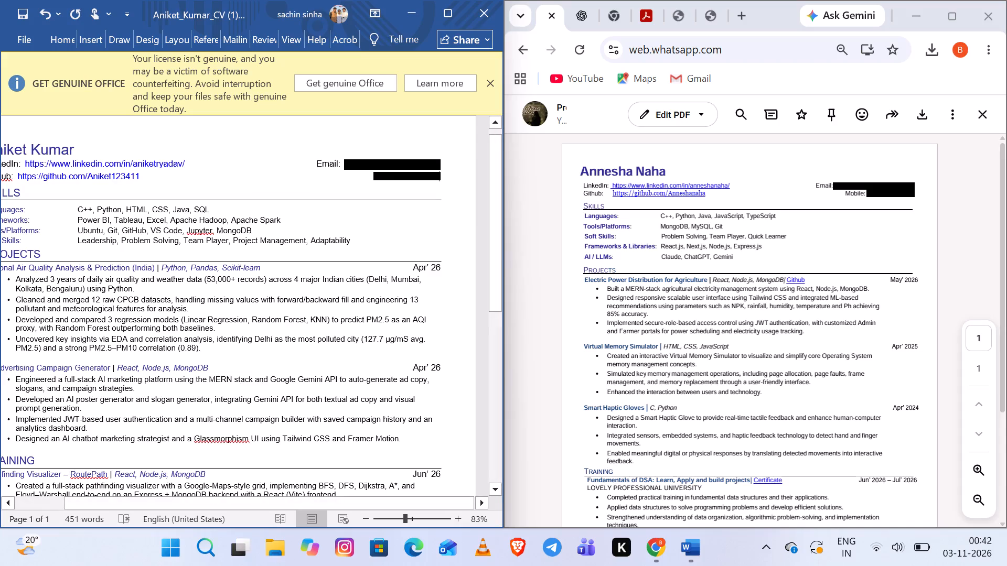
Underline the LinkedIn URL in the CV header.
{"action": "scroll", "coordinate": [306, 217], "scroll_direction": "right", "scroll_amount": 2}
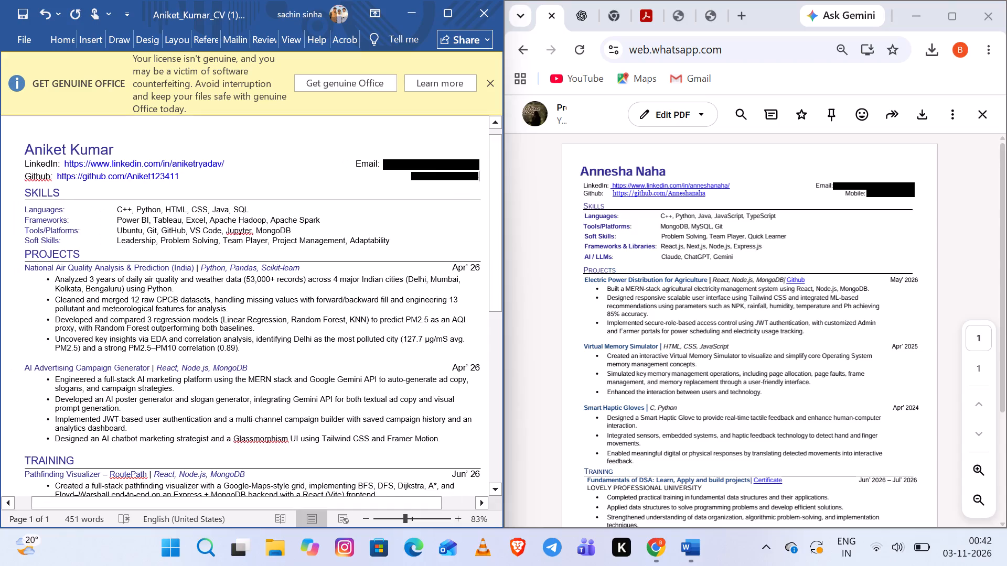
{"action": "scroll", "coordinate": [306, 217], "scroll_direction": "right", "scroll_amount": 1}
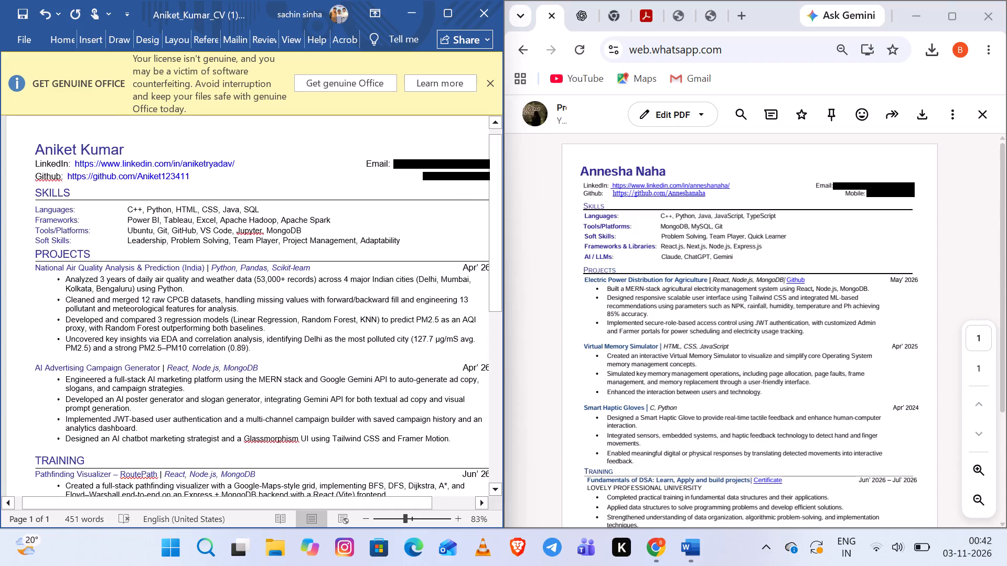
{"action": "scroll", "coordinate": [306, 217], "scroll_direction": "right", "scroll_amount": 1}
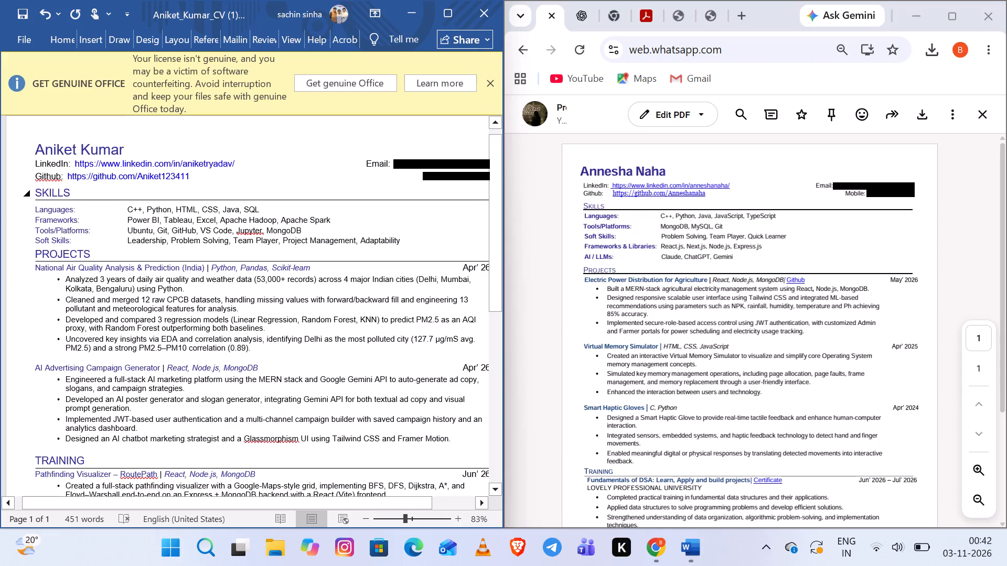
{"action": "left_click_drag", "start_coordinate": [74, 162], "coordinate": [221, 168]}
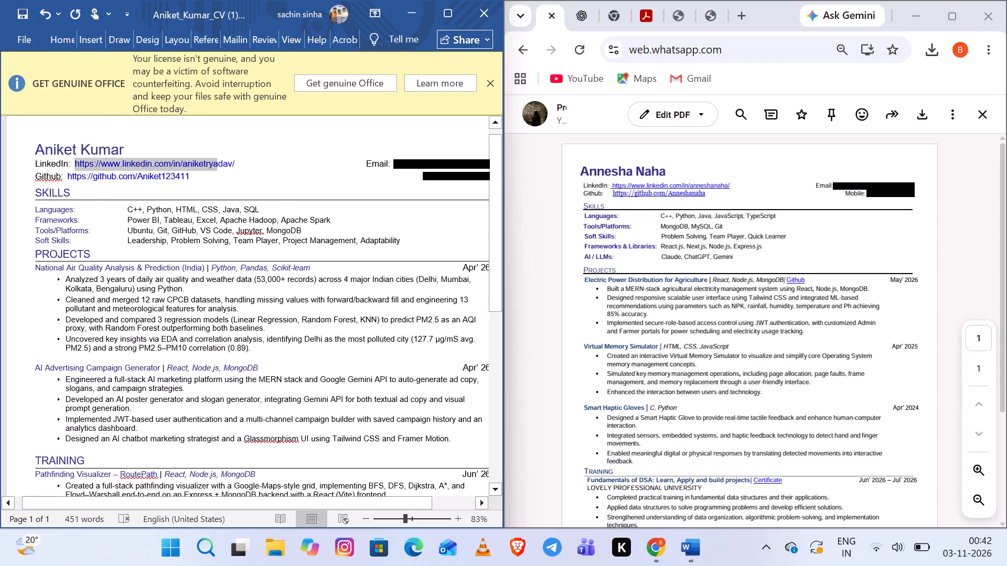
{"action": "left_click_drag", "start_coordinate": [221, 168], "coordinate": [247, 163]}
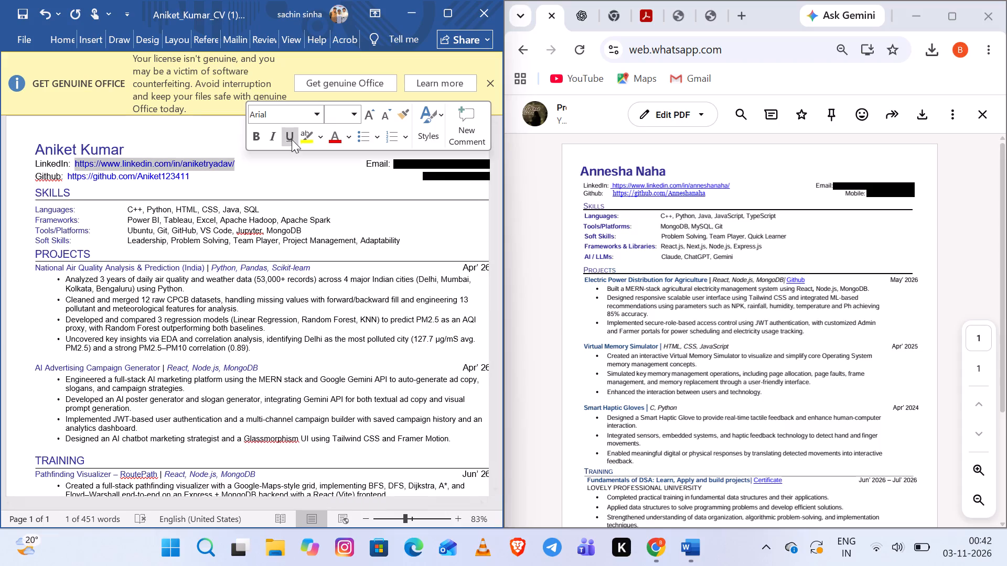
{"action": "left_click", "coordinate": [292, 139]}
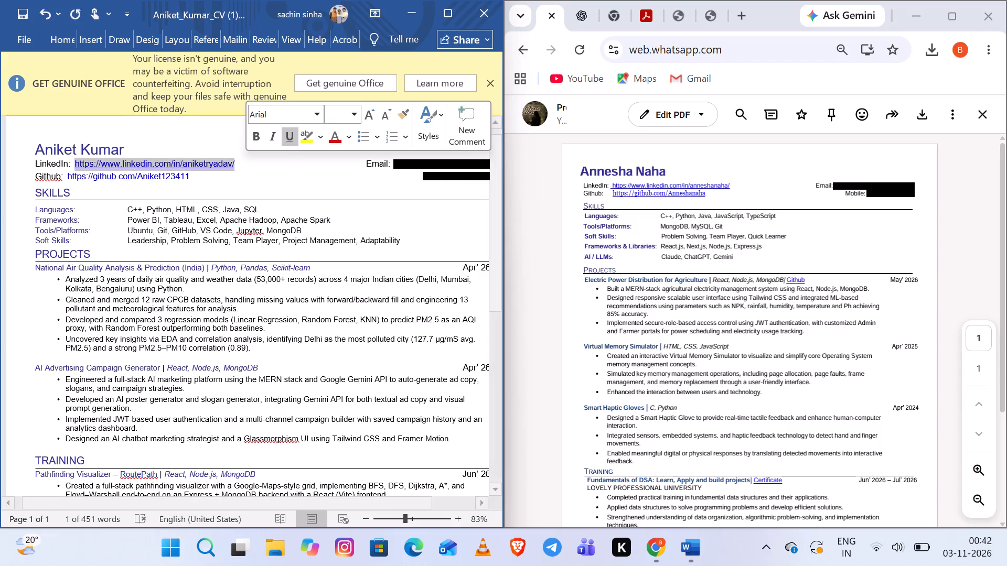
{"action": "left_click", "coordinate": [295, 169]}
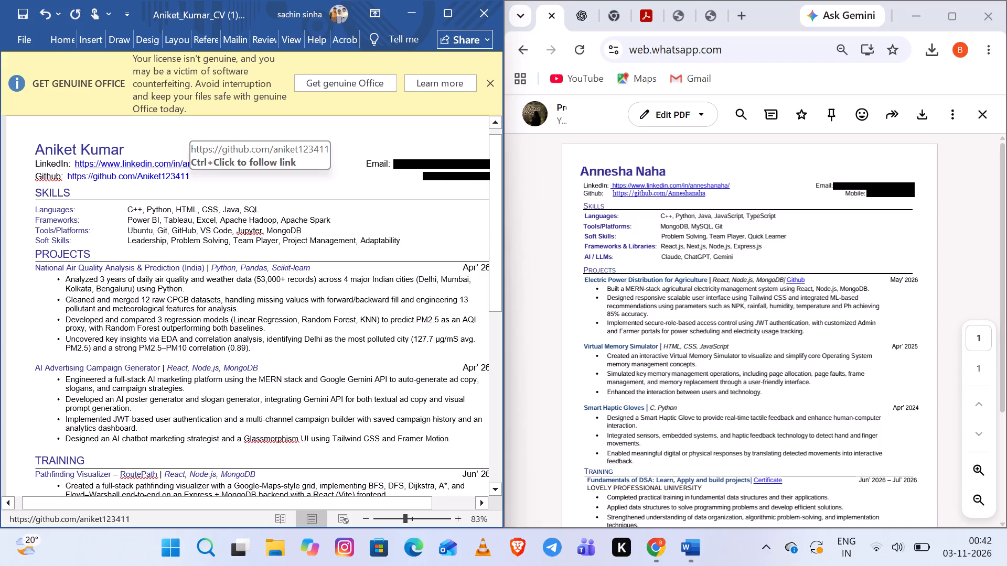
Underline the GitHub URL in the CV header.
{"action": "left_click_drag", "start_coordinate": [66, 176], "coordinate": [196, 178]}
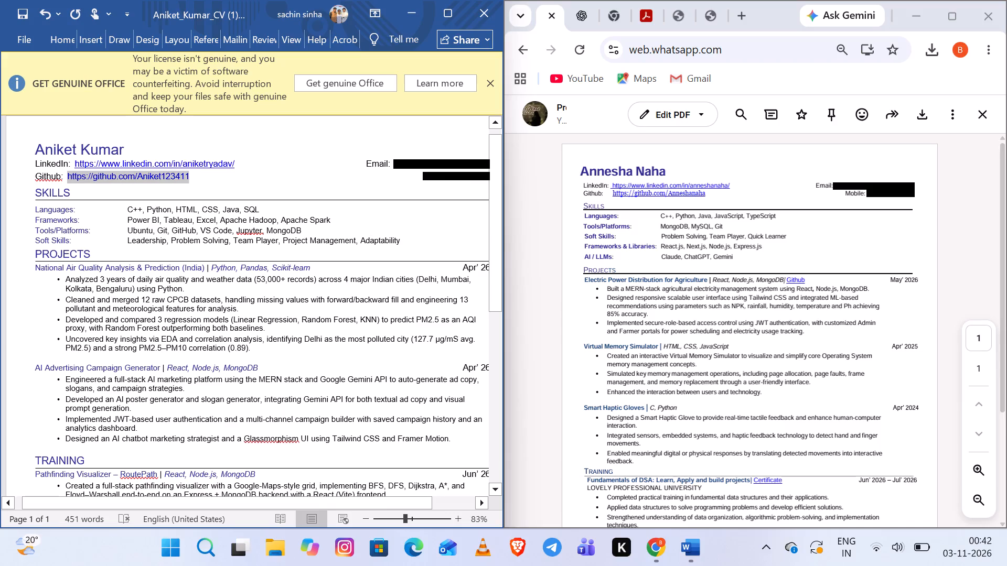
{"action": "left_click_drag", "start_coordinate": [196, 178], "coordinate": [199, 178]}
{"action": "left_click", "coordinate": [243, 152]}
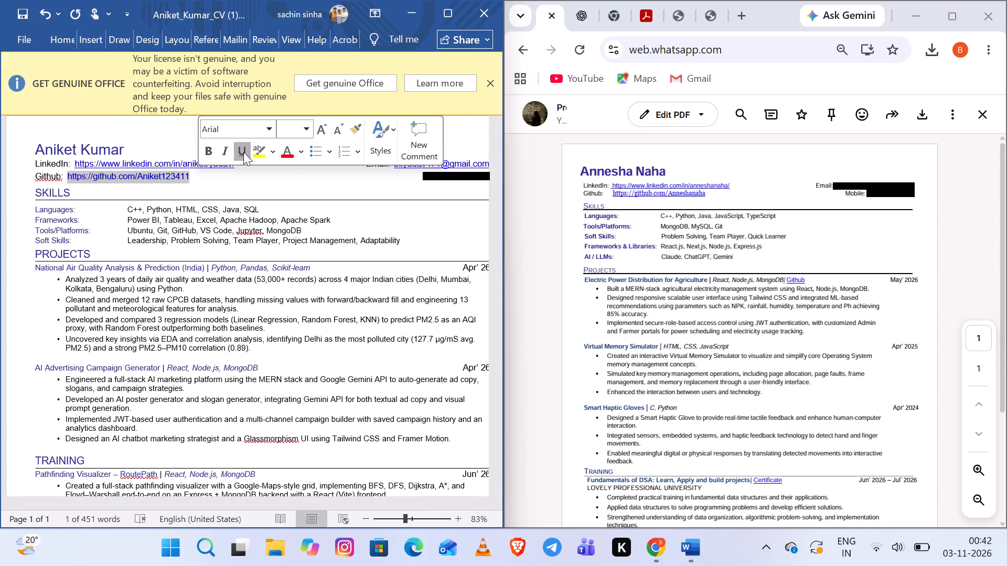
{"action": "left_click", "coordinate": [217, 193]}
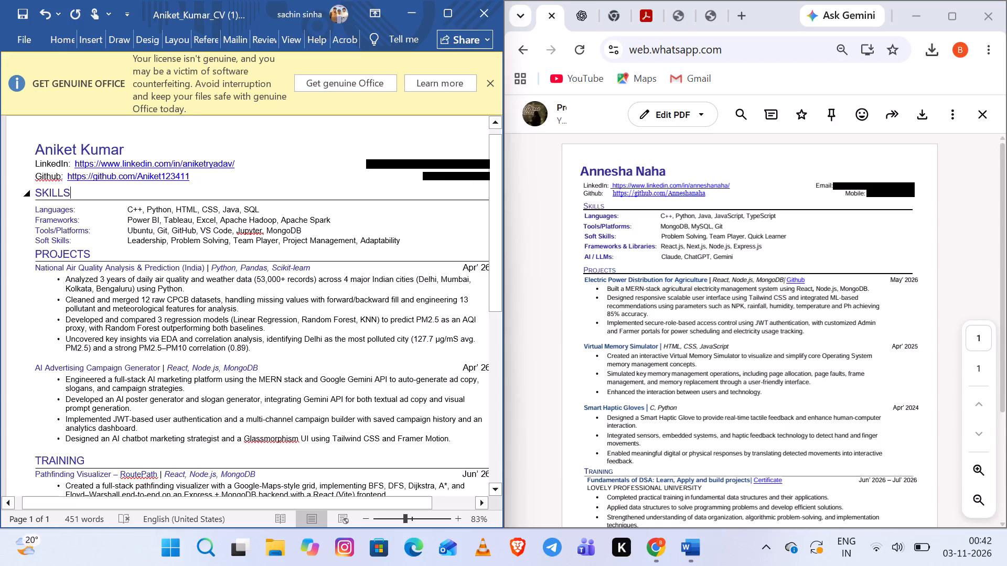
Insert two spaces before the GitHub URL so it starts level with the LinkedIn URL above.
{"action": "left_click", "coordinate": [66, 176]}
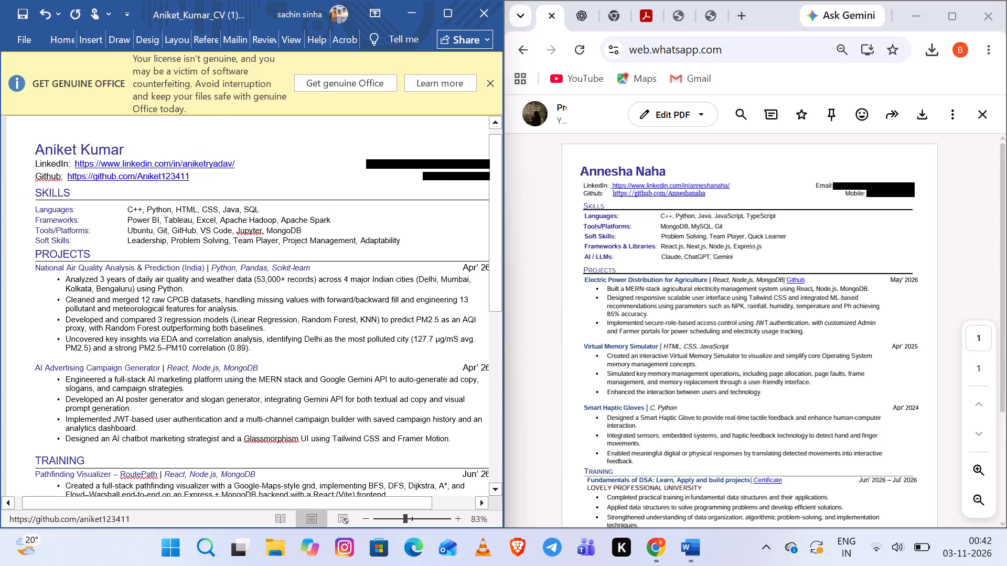
{"action": "key", "text": "space"}
{"action": "key", "text": "space"}
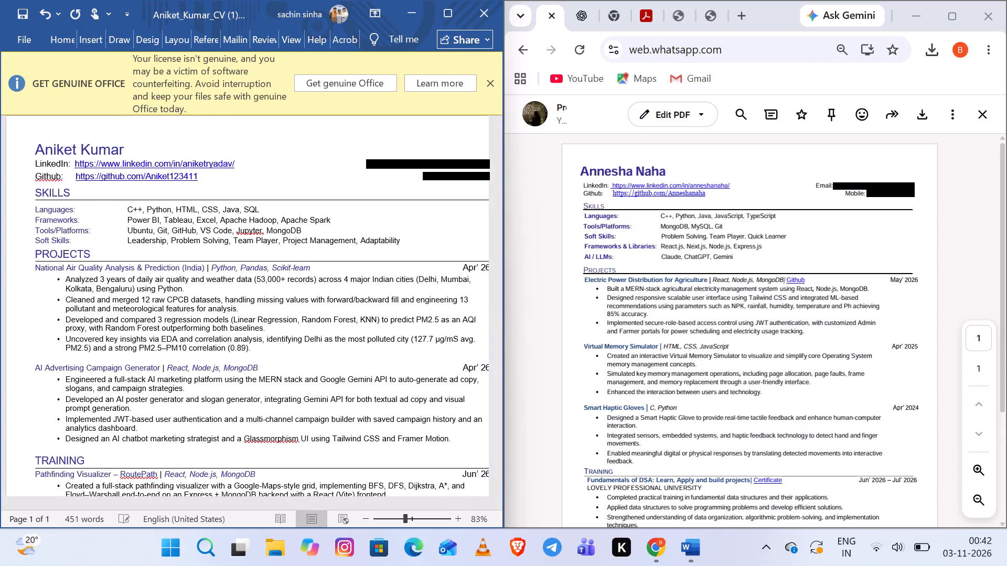
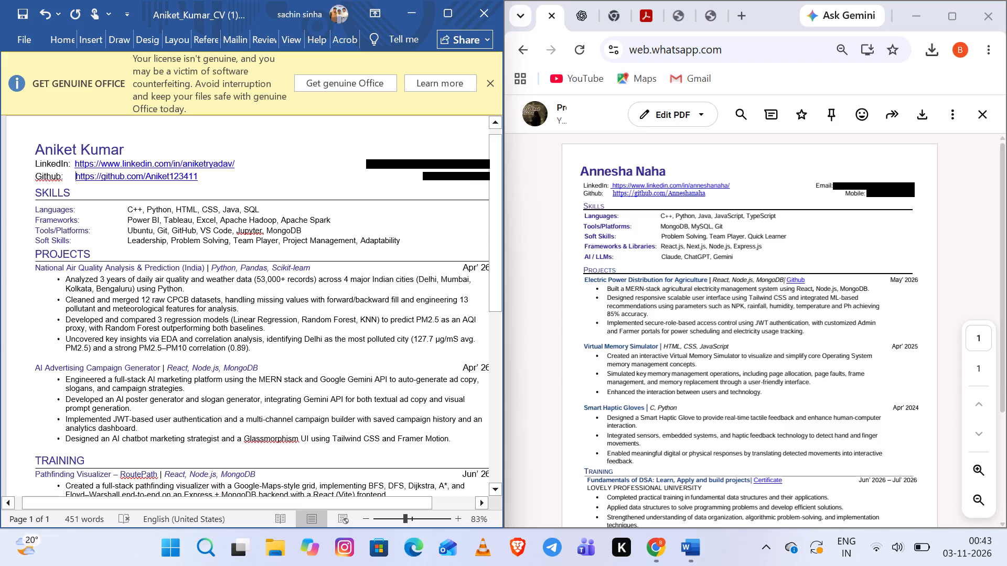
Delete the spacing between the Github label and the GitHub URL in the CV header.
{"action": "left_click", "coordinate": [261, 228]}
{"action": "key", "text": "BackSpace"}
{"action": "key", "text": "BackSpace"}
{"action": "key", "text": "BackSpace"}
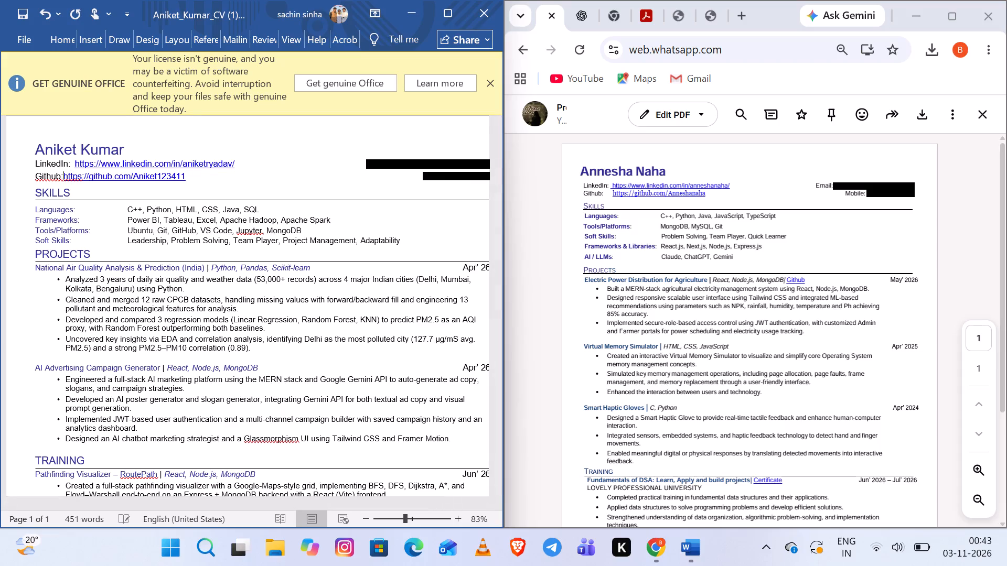
Delete "Jupyter," from the Tools/Platforms line in the SKILLS section.
{"action": "left_click", "coordinate": [265, 226]}
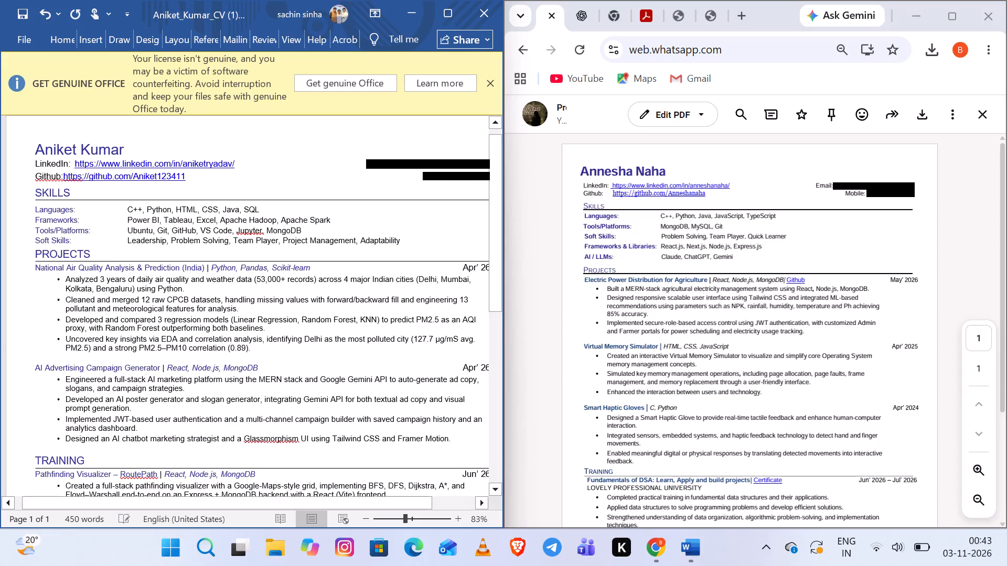
{"action": "key", "text": "BackSpace"}
{"action": "key", "text": "BackSpace"}
{"action": "key", "text": "BackSpace"}
{"action": "key", "text": "BackSpace"}
{"action": "key", "text": "BackSpace"}
{"action": "key", "text": "BackSpace"}
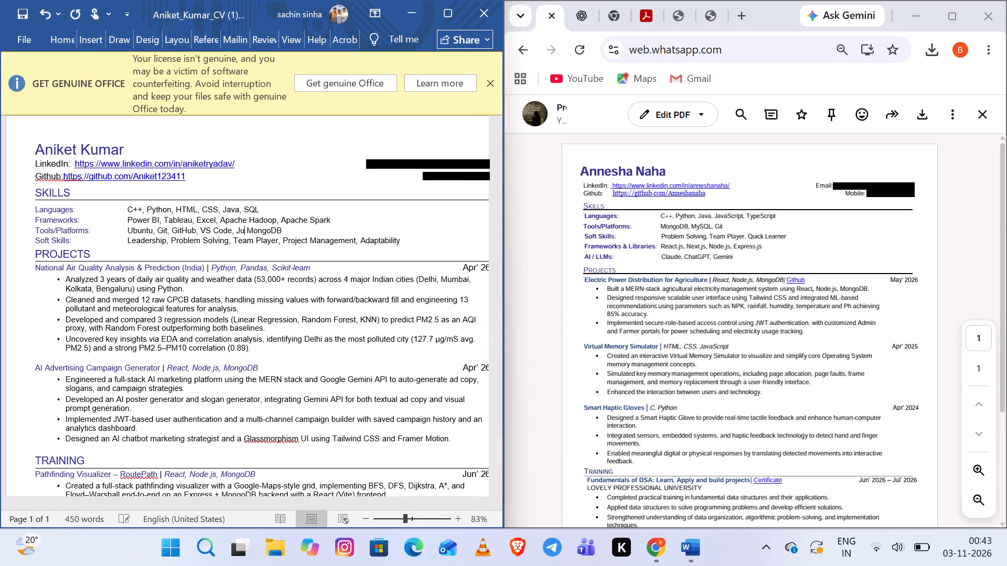
{"action": "key", "text": "BackSpace"}
{"action": "key", "text": "BackSpace"}
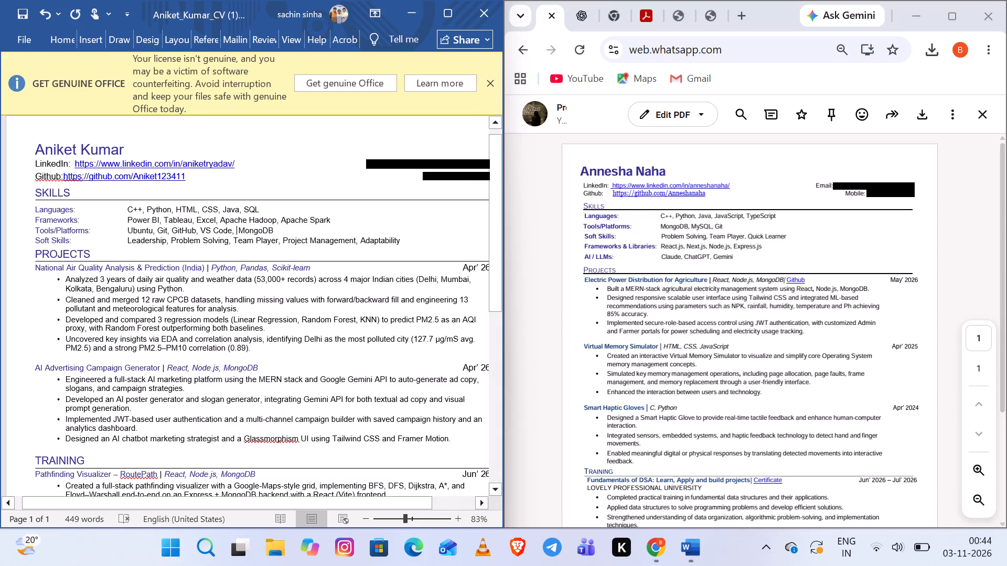
Insert five spaces before the GitHub URL so it starts level with the LinkedIn URL above.
{"action": "left_click", "coordinate": [63, 177]}
{"action": "key", "text": "space"}
{"action": "key", "text": "space"}
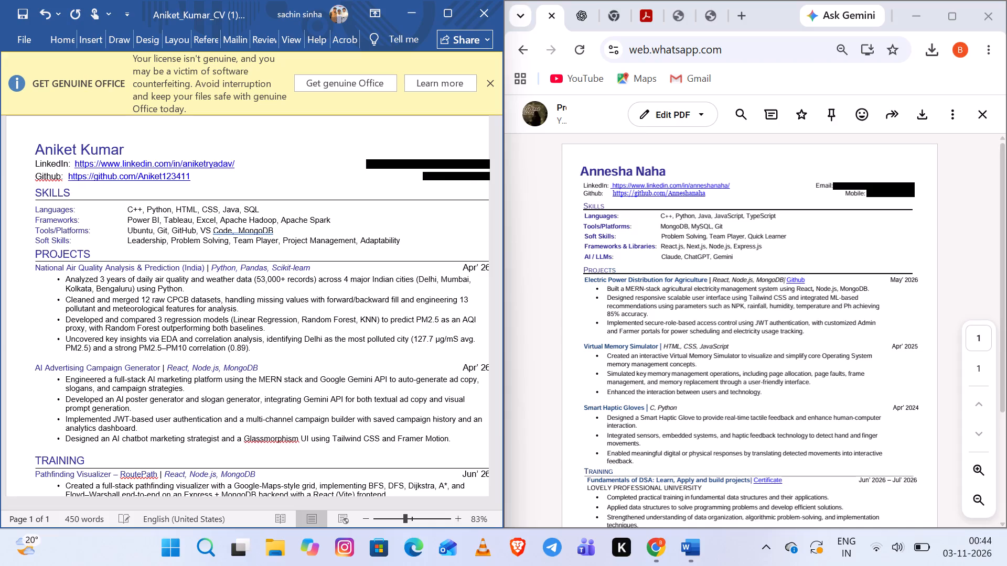
{"action": "key", "text": "space"}
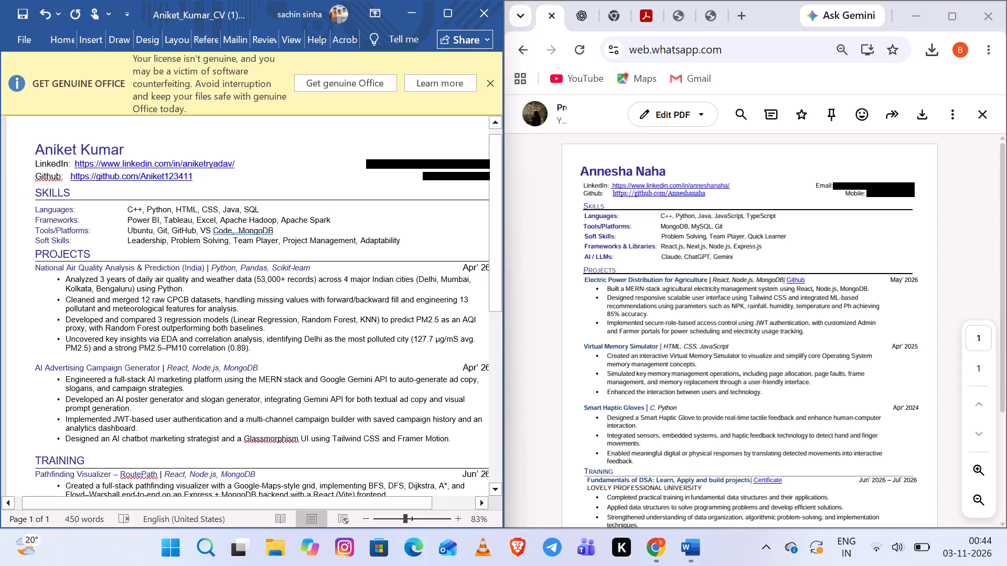
{"action": "key", "text": "space"}
{"action": "key", "text": "space"}
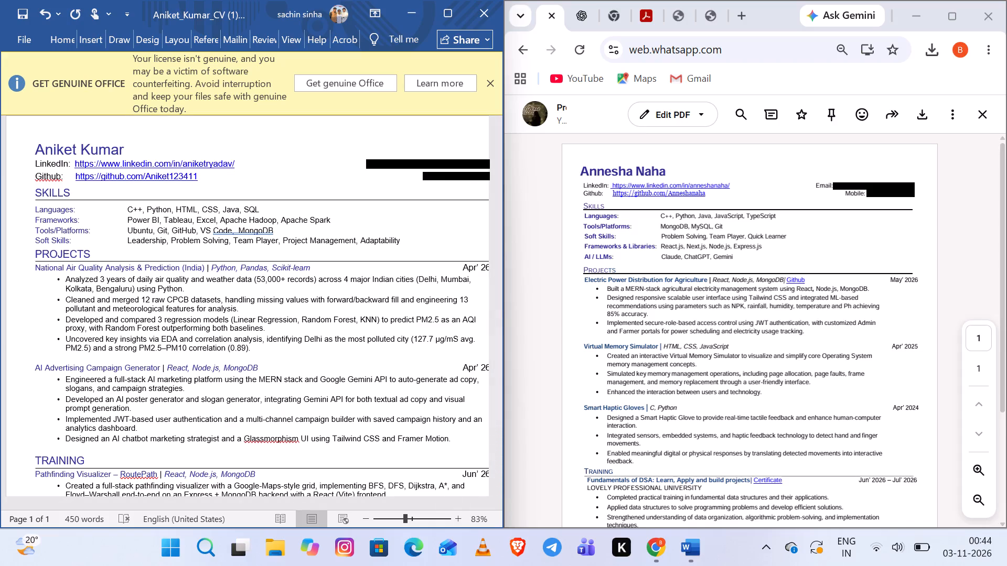
{"action": "left_click", "coordinate": [266, 233]}
Remove the indent before the PROJECTS heading.
{"action": "left_click", "coordinate": [34, 252]}
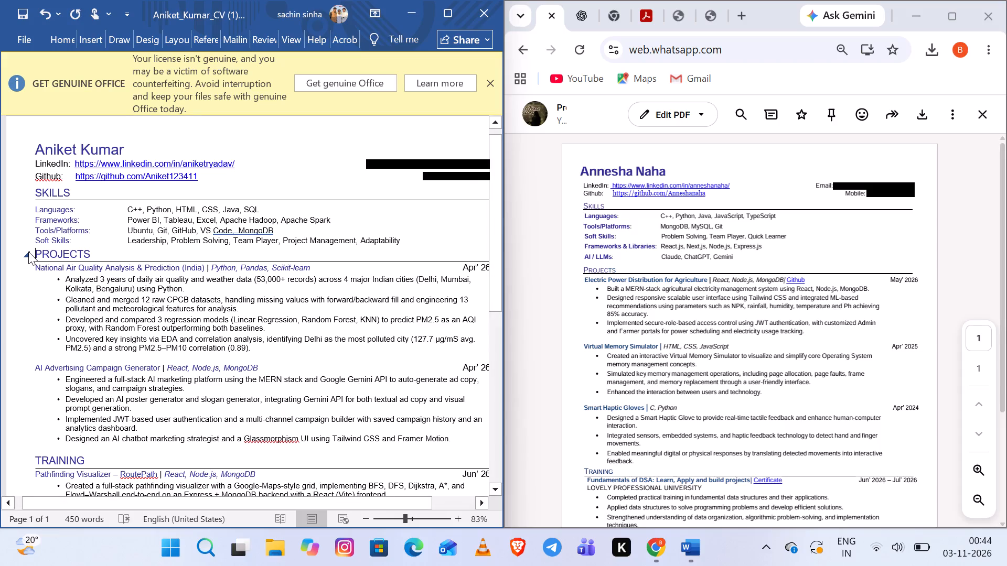
{"action": "key", "text": "BackSpace"}
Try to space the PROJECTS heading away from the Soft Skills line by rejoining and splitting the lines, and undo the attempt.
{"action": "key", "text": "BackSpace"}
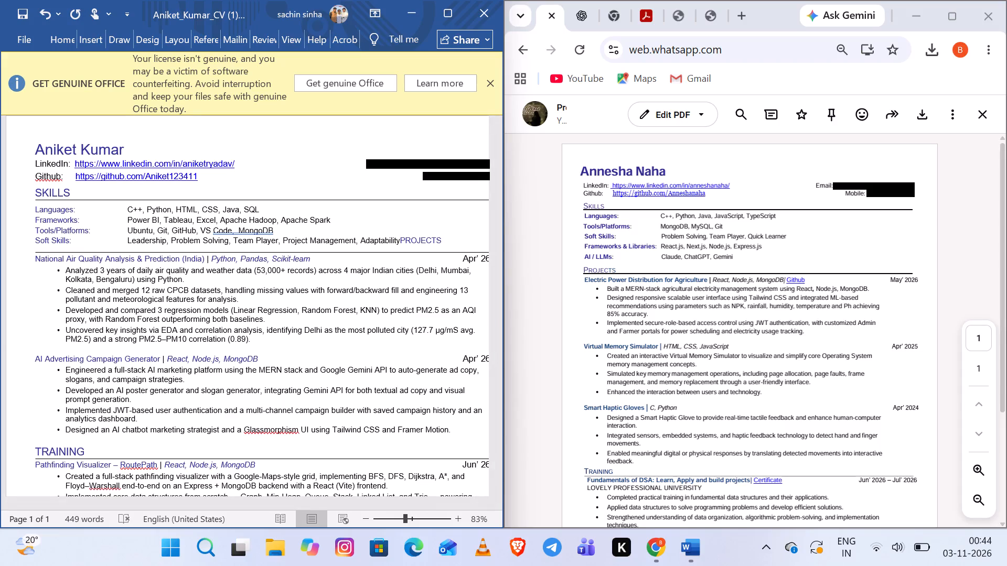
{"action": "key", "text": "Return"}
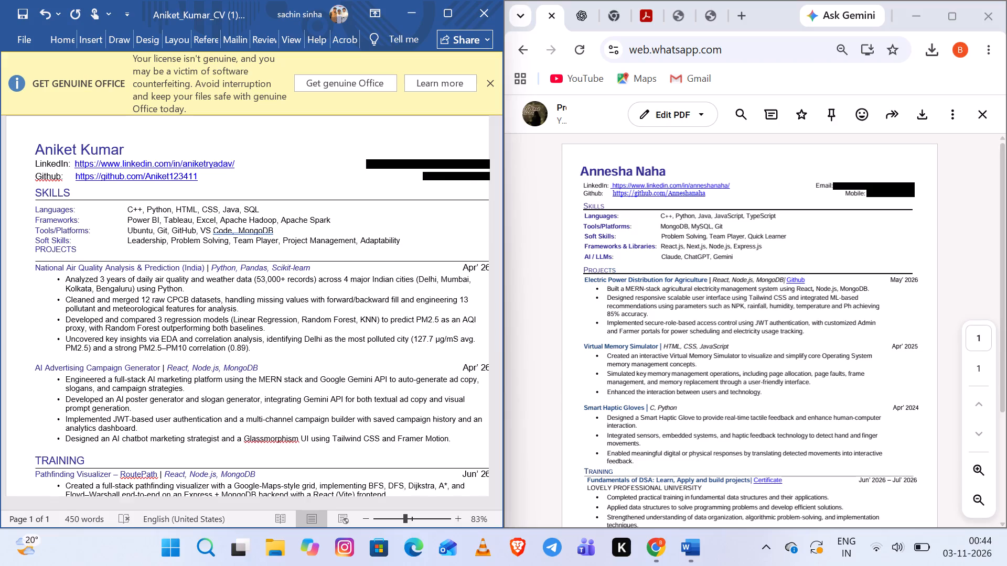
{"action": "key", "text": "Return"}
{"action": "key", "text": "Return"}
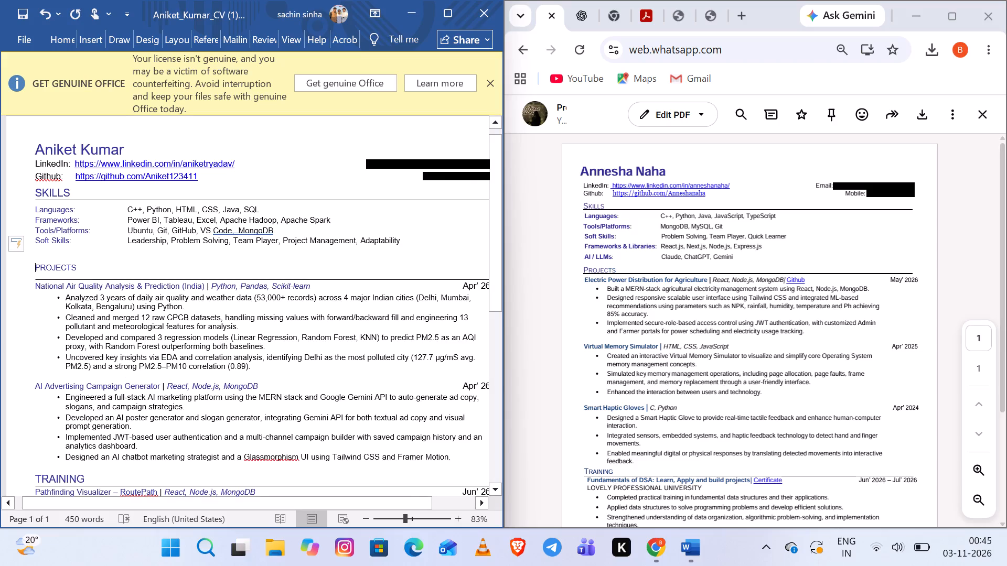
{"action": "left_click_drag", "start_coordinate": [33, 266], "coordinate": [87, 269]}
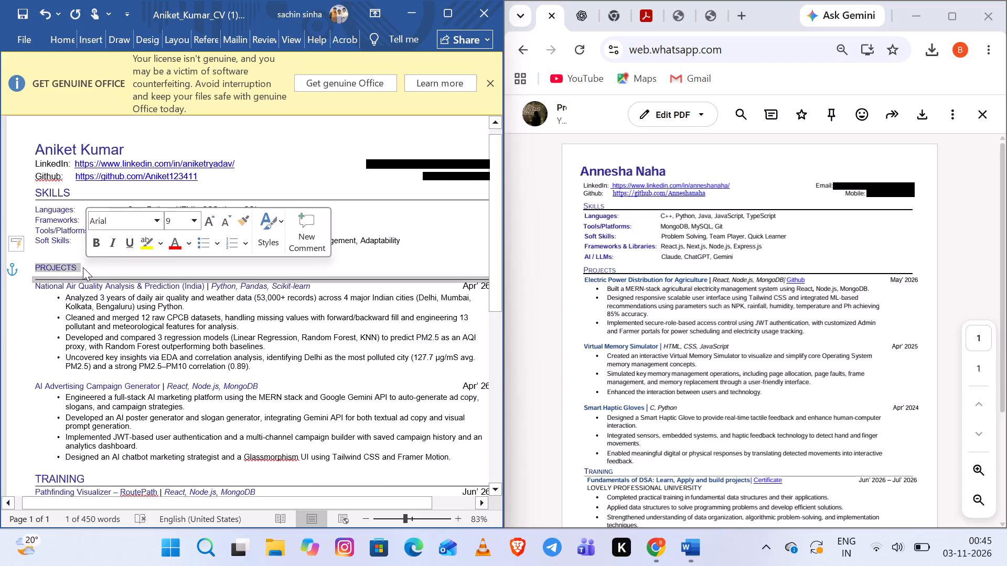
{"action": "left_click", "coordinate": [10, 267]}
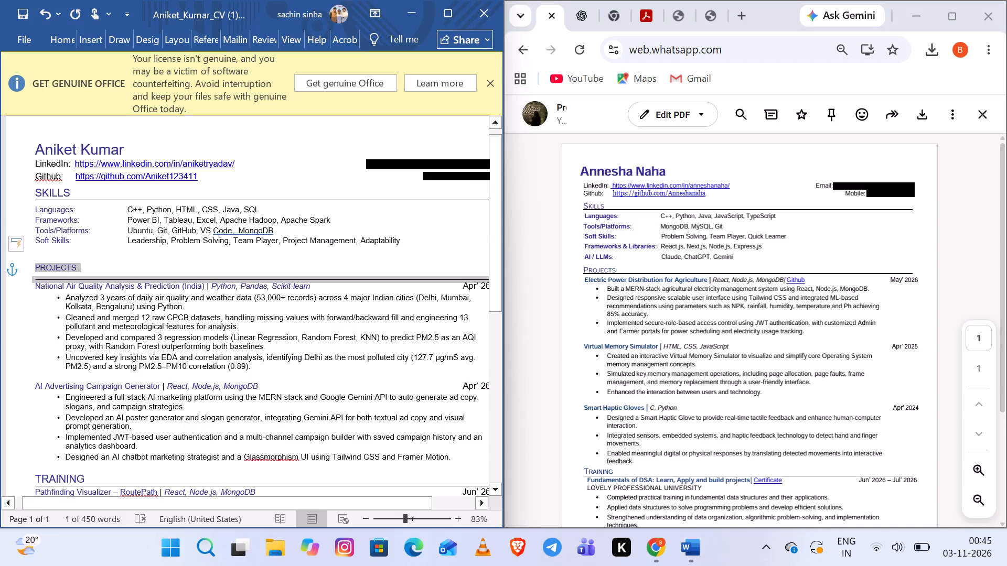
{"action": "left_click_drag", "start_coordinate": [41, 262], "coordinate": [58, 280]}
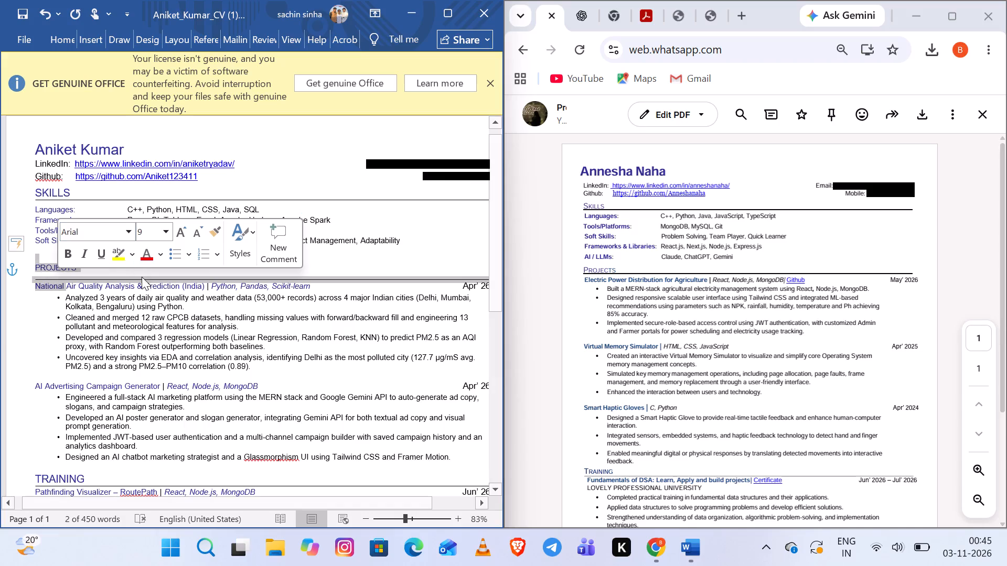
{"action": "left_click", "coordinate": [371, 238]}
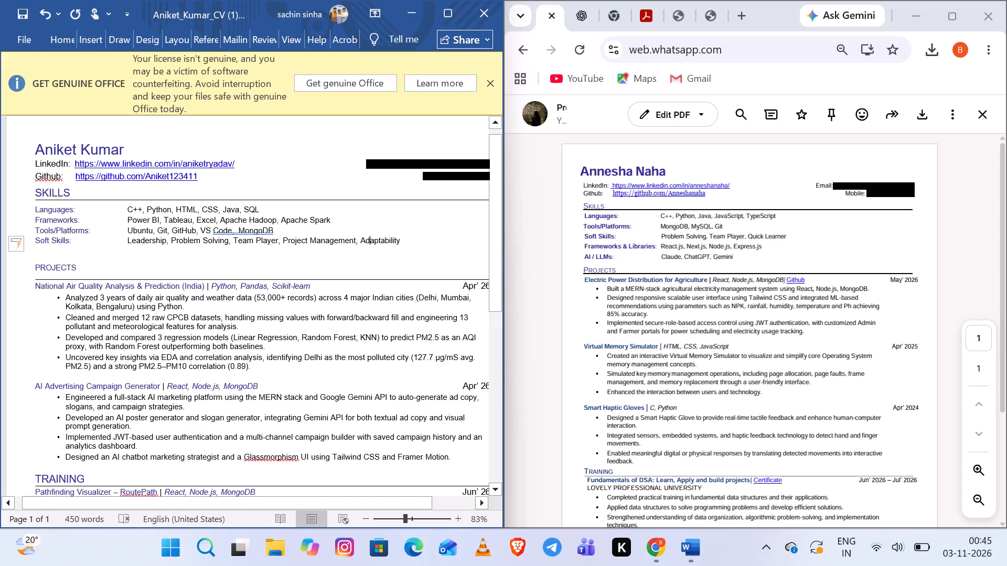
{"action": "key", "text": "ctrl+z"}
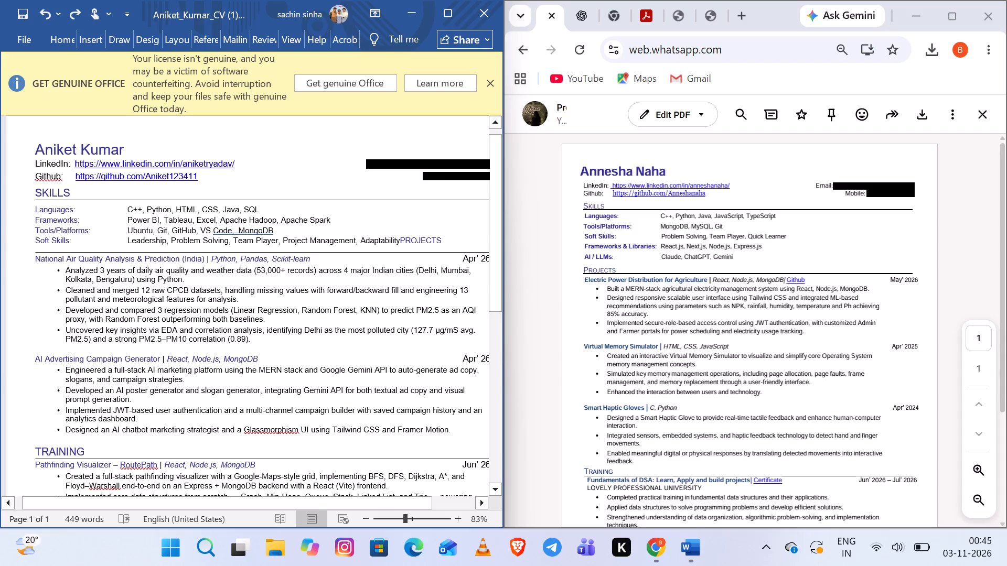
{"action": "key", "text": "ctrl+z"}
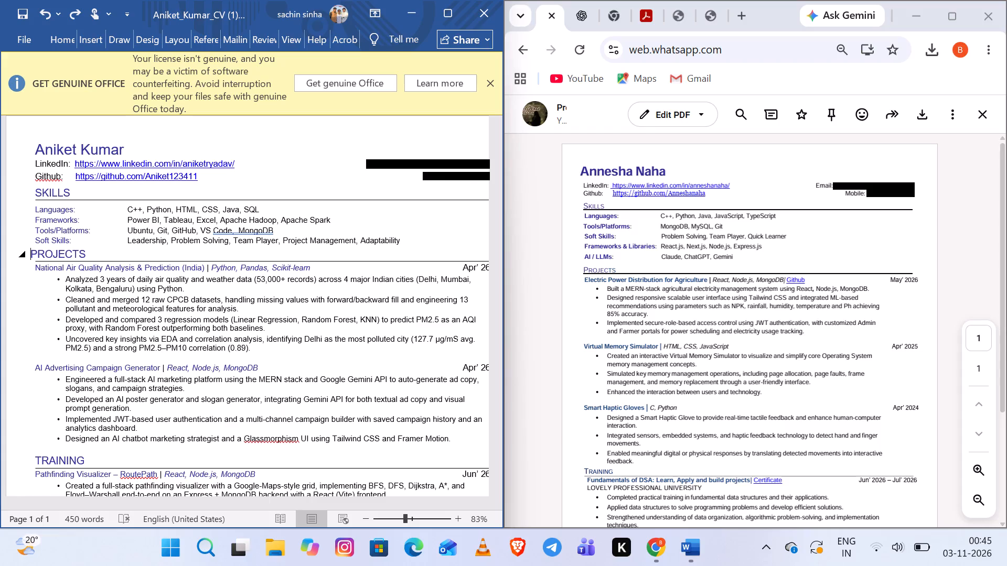
Insert one extra space before and one after the comma following VS Code in the Tools/Platforms line.
{"action": "left_click", "coordinate": [230, 235]}
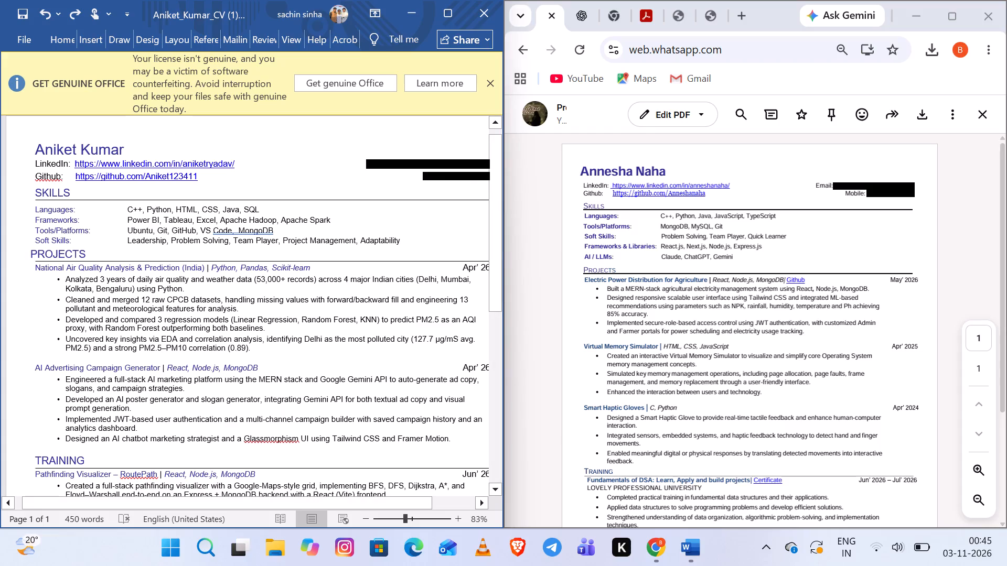
{"action": "left_click", "coordinate": [235, 234]}
{"action": "key", "text": "space"}
{"action": "left_click", "coordinate": [229, 238]}
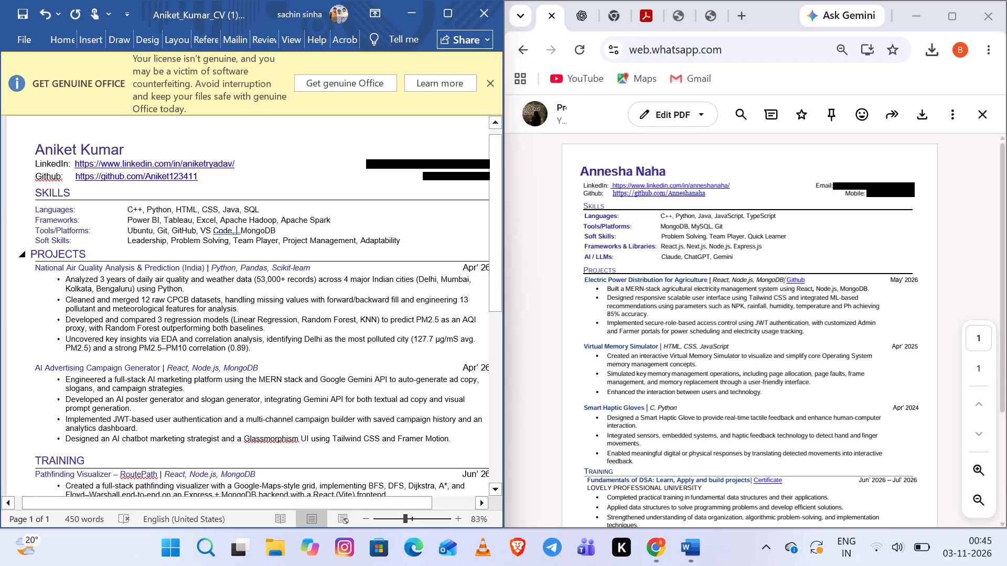
{"action": "key", "text": "space"}
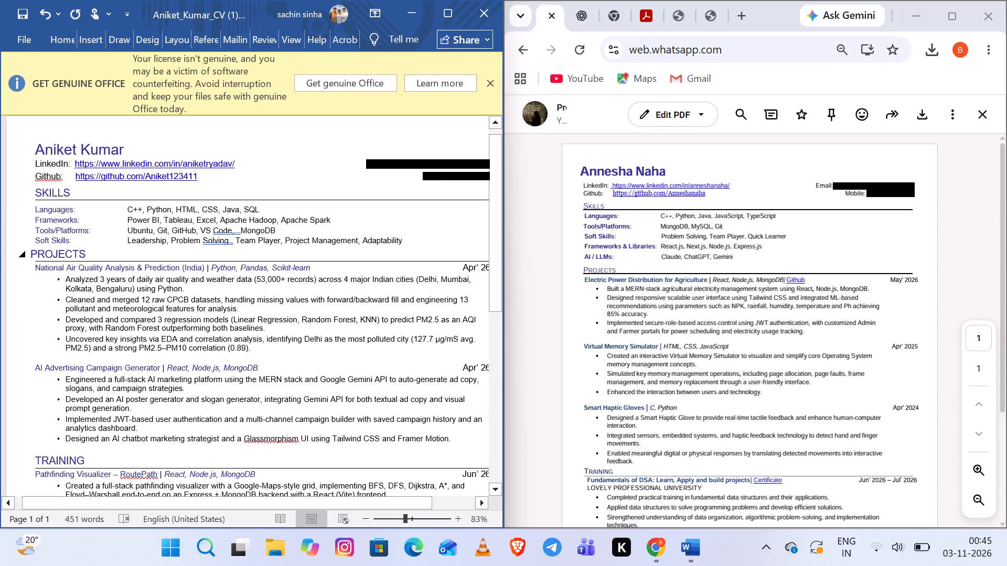
{"action": "key", "text": "BackSpace"}
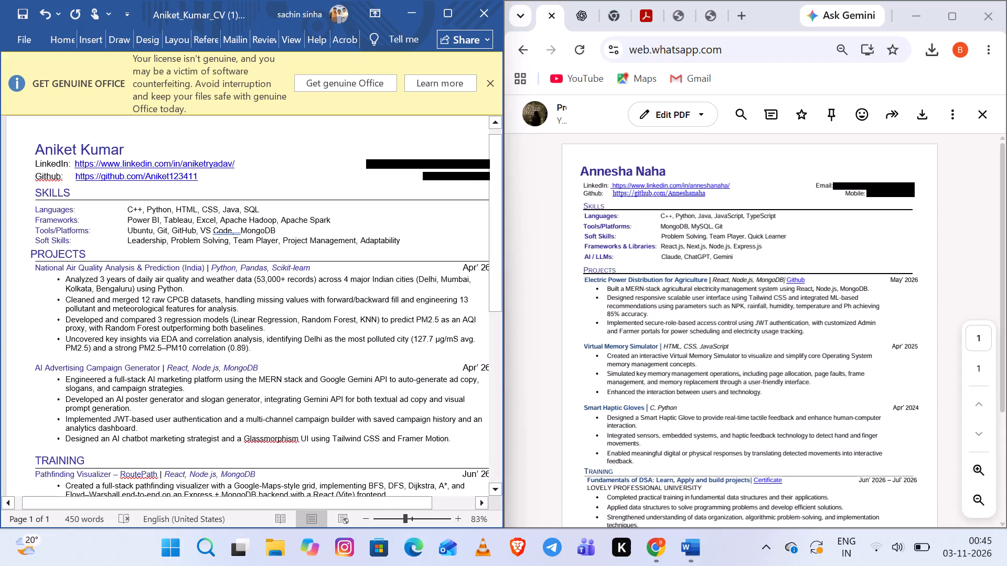
{"action": "left_click", "coordinate": [232, 228]}
{"action": "key", "text": "space"}
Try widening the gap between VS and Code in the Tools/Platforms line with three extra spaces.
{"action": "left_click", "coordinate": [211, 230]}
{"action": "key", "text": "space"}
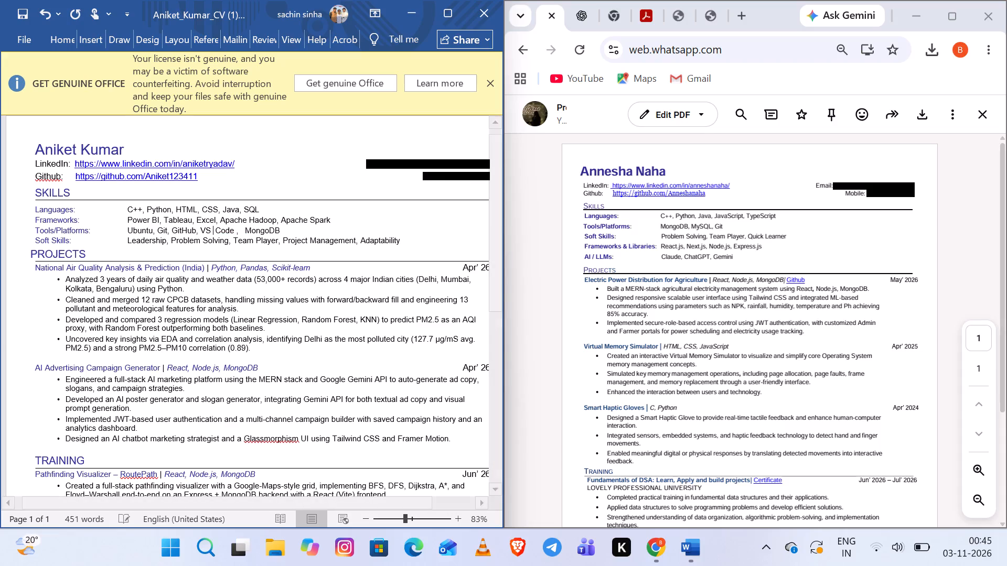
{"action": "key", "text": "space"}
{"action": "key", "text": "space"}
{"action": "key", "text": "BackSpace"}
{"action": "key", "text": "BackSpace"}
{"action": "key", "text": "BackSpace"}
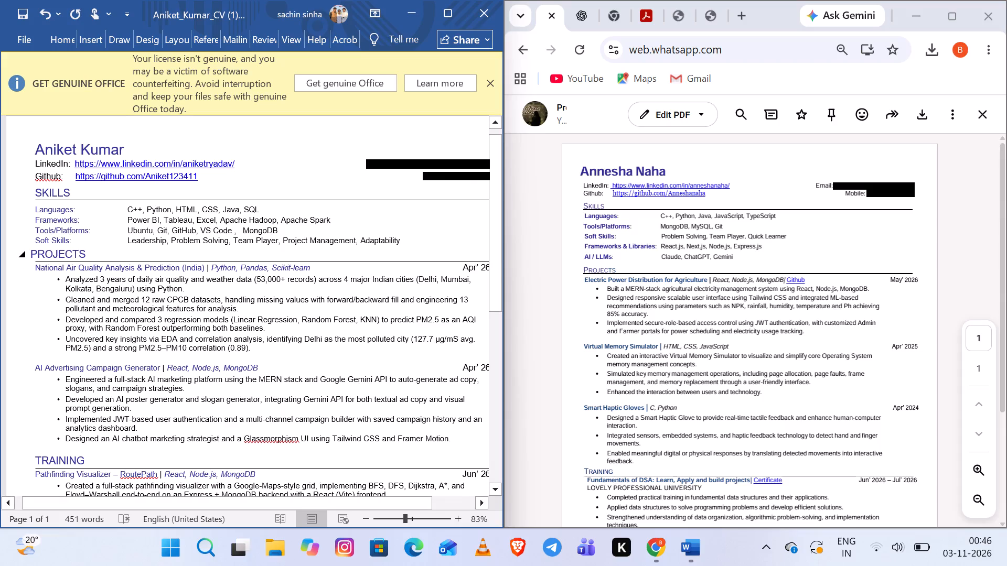
Insert one blank line between the Soft Skills line and the PROJECTS heading.
{"action": "left_click", "coordinate": [408, 241]}
{"action": "key", "text": "Return"}
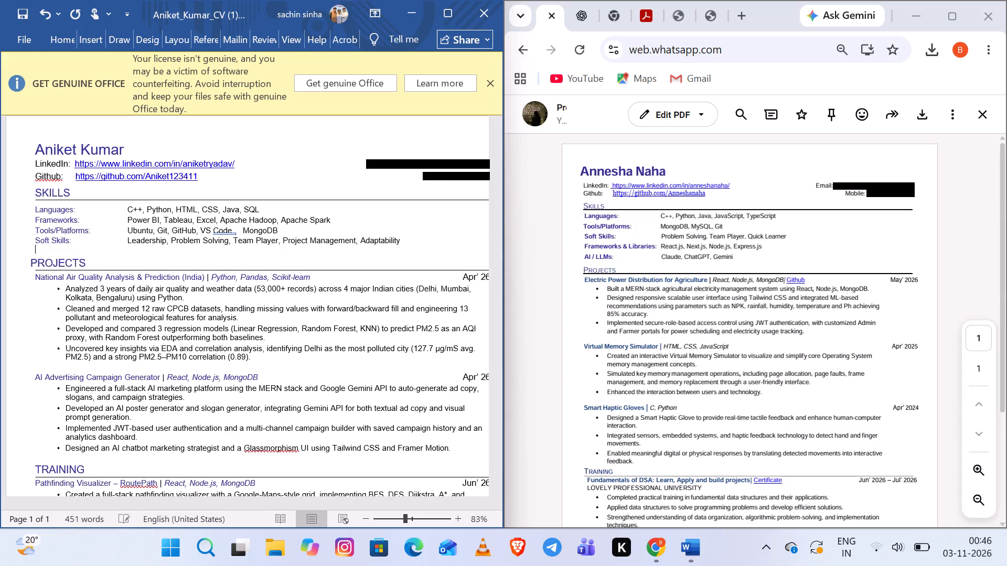
{"action": "key", "text": "Return"}
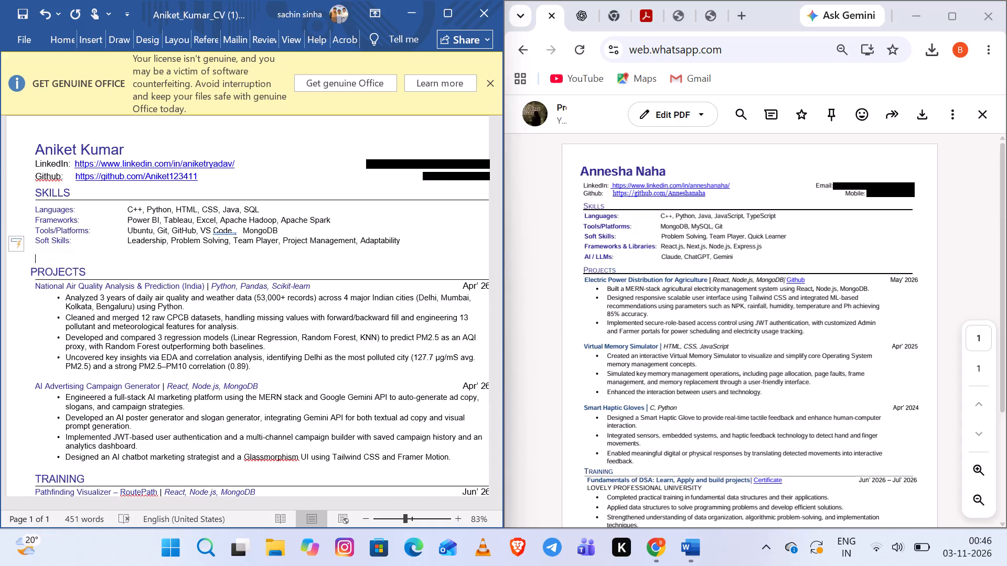
{"action": "key", "text": "BackSpace"}
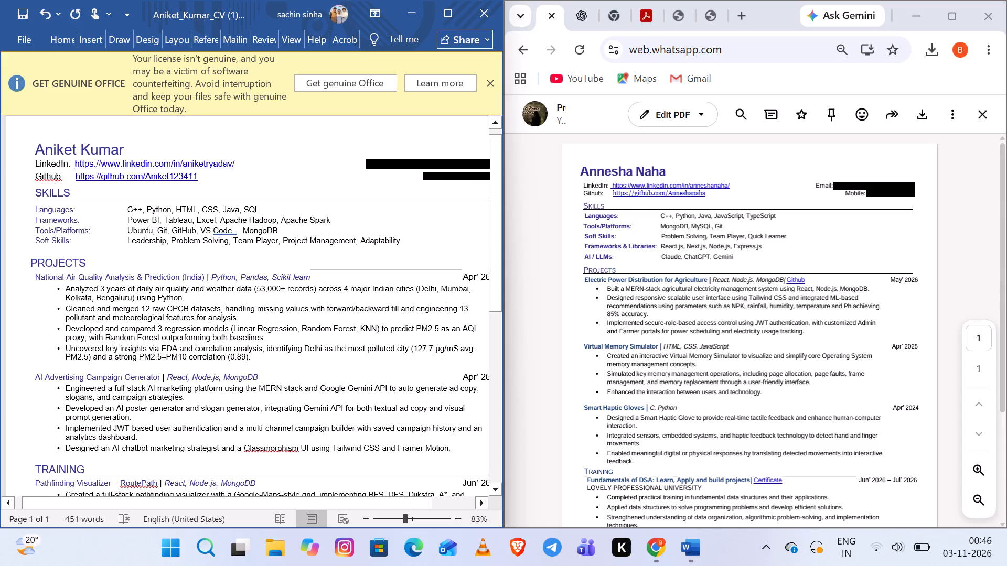
Remove the space between VS and Code in the Tools/Platforms line.
{"action": "left_click", "coordinate": [213, 229]}
{"action": "key", "text": "space"}
{"action": "key", "text": "space"}
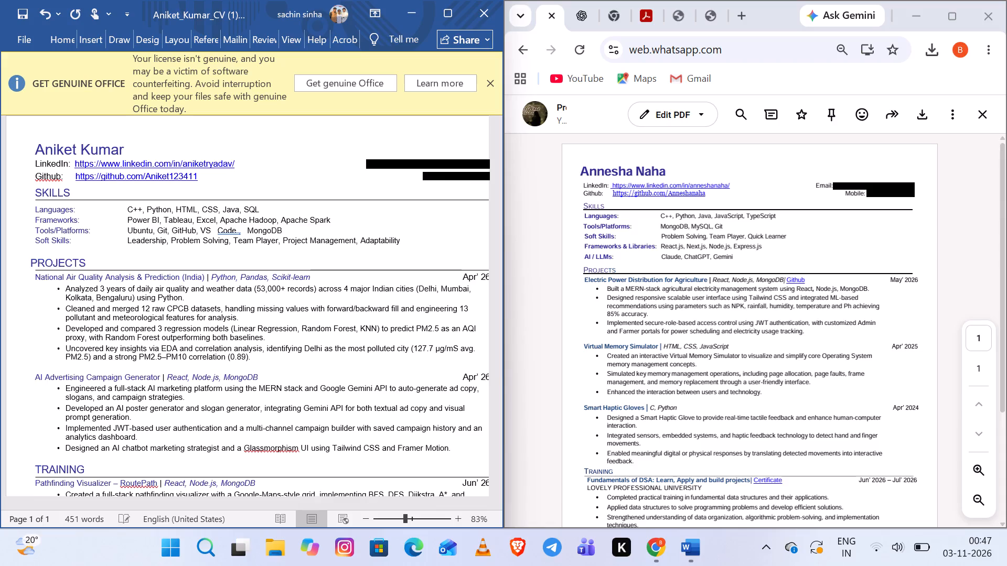
{"action": "key", "text": "BackSpace"}
{"action": "key", "text": "BackSpace"}
{"action": "key", "text": "BackSpace"}
Retype VS before Code in the Tools/Platforms line, leaving two spaces between the words.
{"action": "key", "text": "BackSpace"}
{"action": "key", "text": "BackSpace"}
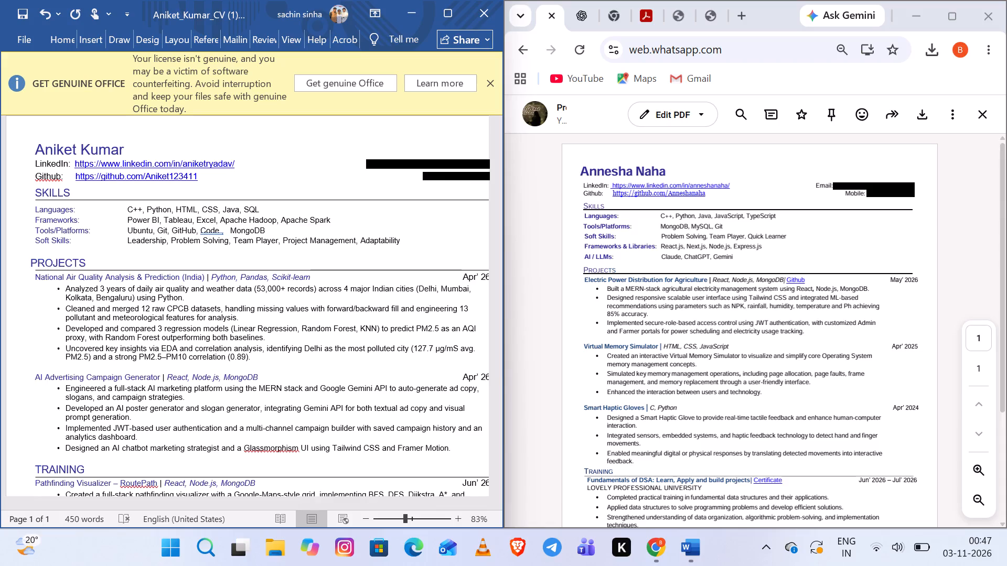
{"action": "key", "text": "v"}
{"action": "key", "text": "s"}
{"action": "key", "text": "space"}
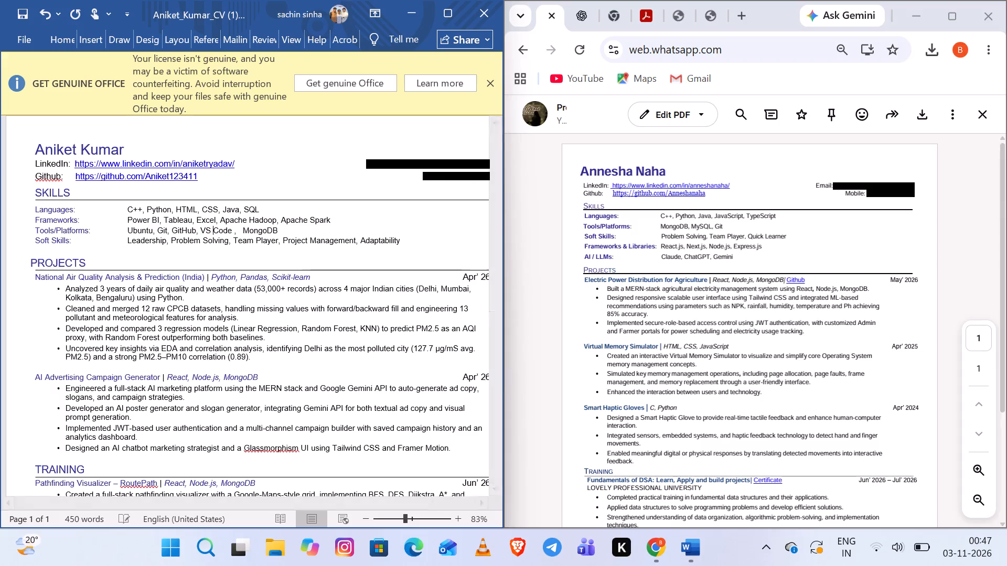
{"action": "key", "text": "space"}
{"action": "key", "text": "space"}
{"action": "key", "text": "BackSpace"}
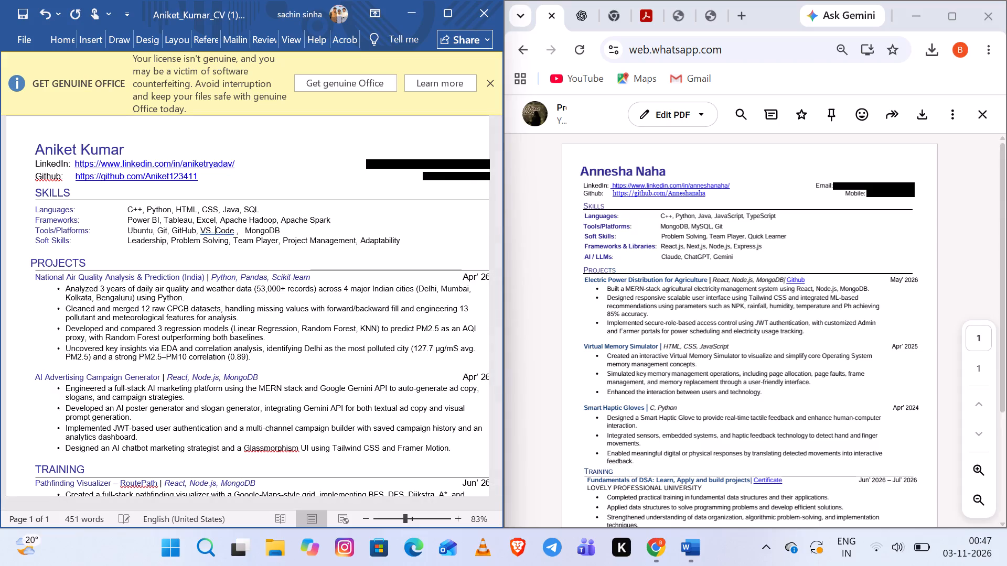
{"action": "left_click", "coordinate": [248, 236]}
{"action": "left_click", "coordinate": [251, 244]}
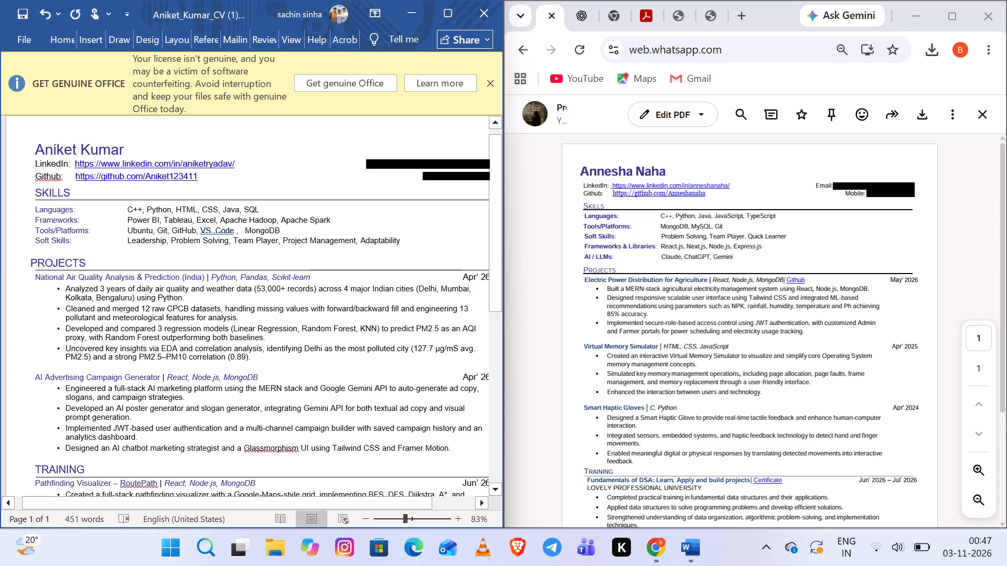
Delete the date and the gap before it on the National Air Quality Analysis project title line.
{"action": "scroll", "coordinate": [213, 349], "scroll_direction": "left", "scroll_amount": 1}
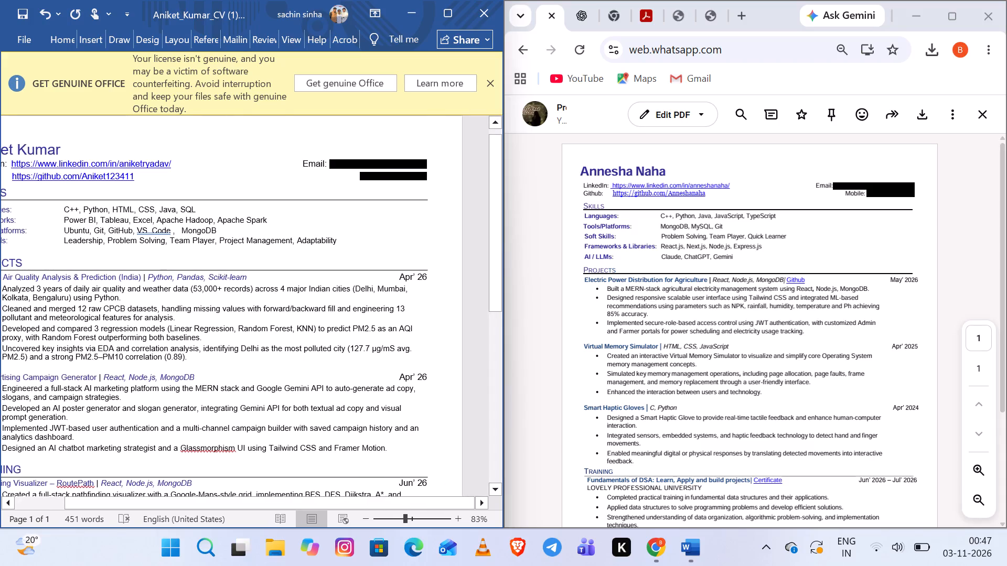
{"action": "scroll", "coordinate": [213, 349], "scroll_direction": "left", "scroll_amount": 1}
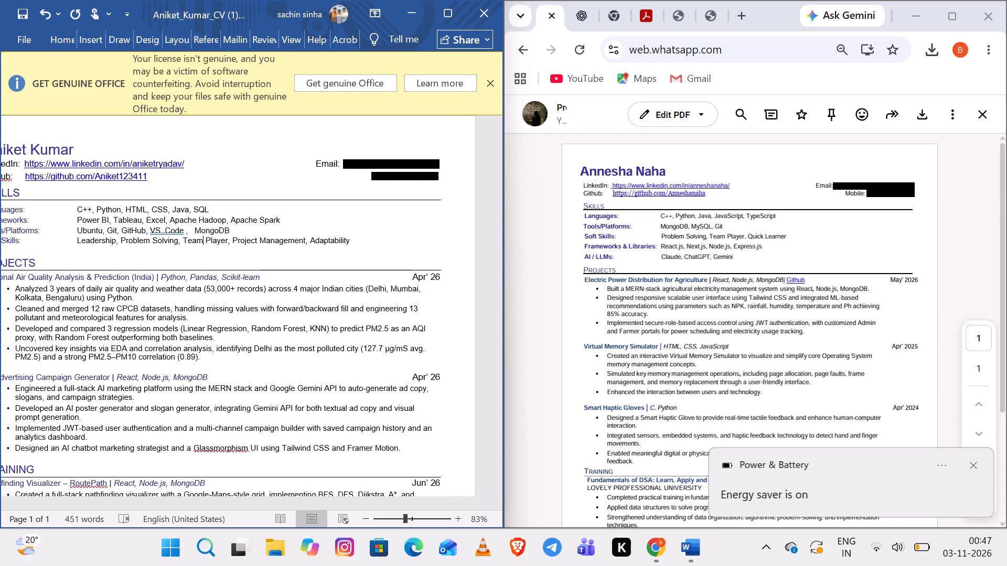
{"action": "left_click", "coordinate": [442, 277]}
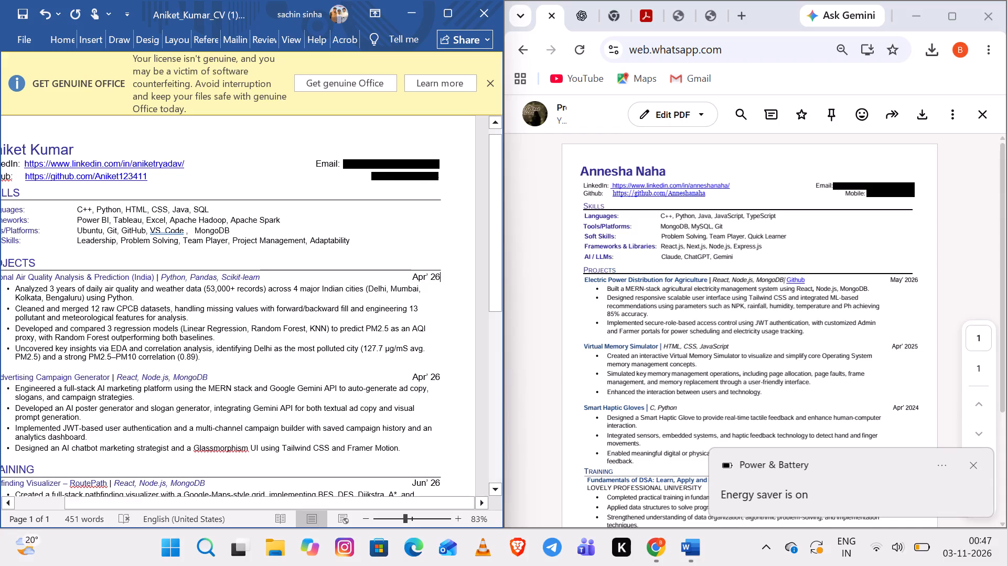
{"action": "key", "text": "BackSpace"}
{"action": "key", "text": "BackSpace"}
{"action": "key", "text": "BackSpace"}
{"action": "key", "text": "BackSpace"}
{"action": "key", "text": "BackSpace"}
{"action": "key", "text": "BackSpace"}
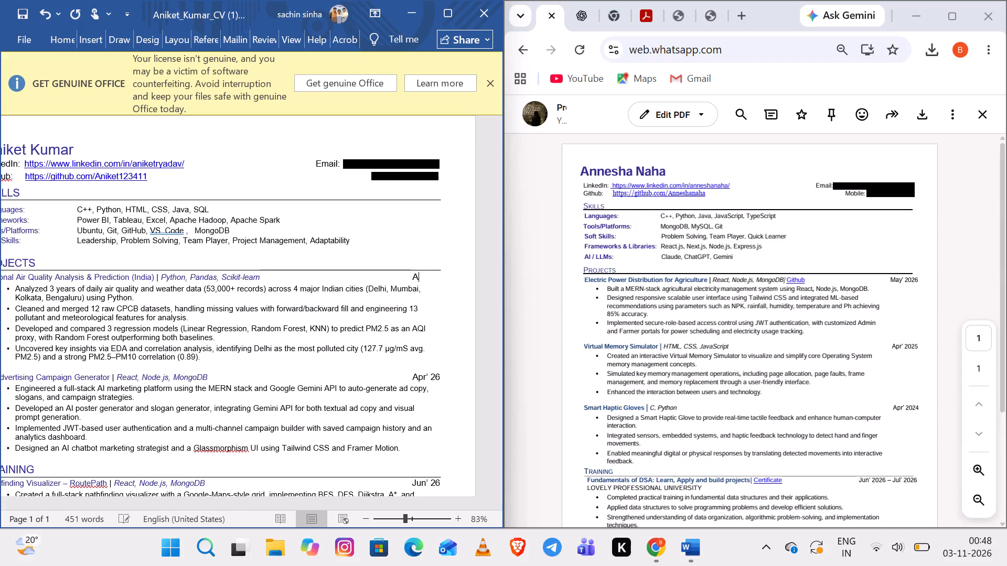
{"action": "key", "text": "BackSpace"}
{"action": "key", "text": "BackSpace"}
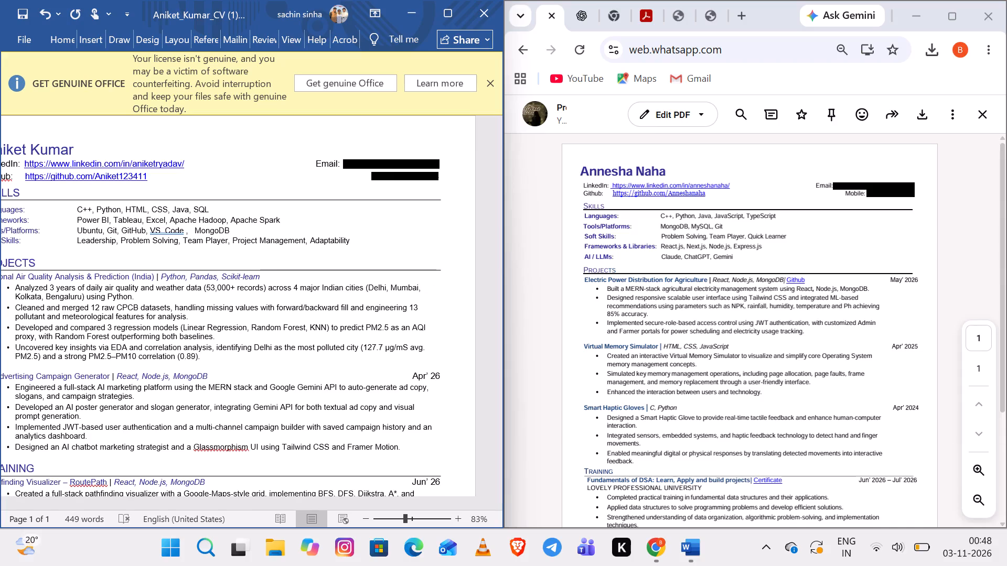
Fill the end of the National Air Quality project title line with spaces up to the date column and enter May'2026.
{"action": "key", "text": "space"}
{"action": "key", "text": "space"}
{"action": "key", "text": "space"}
{"action": "key", "text": "space"}
{"action": "key", "text": "space"}
{"action": "key", "text": "space"}
{"action": "key", "text": "space"}
{"action": "key", "text": "space"}
{"action": "key", "text": "space"}
{"action": "key", "text": "space"}
{"action": "key", "text": "space"}
{"action": "key", "text": "space"}
{"action": "key", "text": "space"}
{"action": "key", "text": "space"}
{"action": "key", "text": "space"}
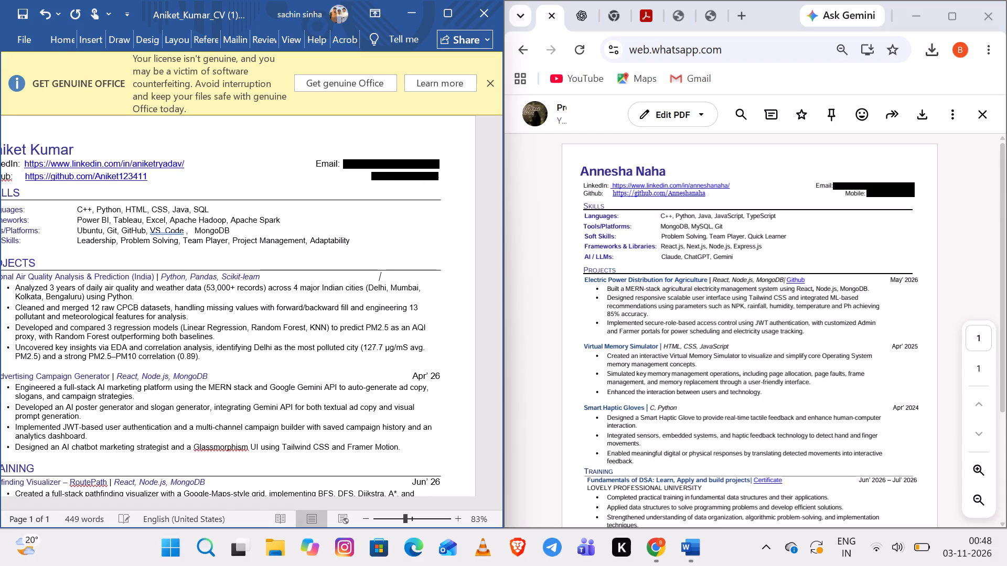
{"action": "key", "text": "space"}
{"action": "key", "text": "space"}
{"action": "key", "text": "space"}
{"action": "key", "text": "space"}
{"action": "key", "text": "space"}
{"action": "key", "text": "space"}
{"action": "key", "text": "space"}
{"action": "key", "text": "space"}
{"action": "key", "text": "space"}
{"action": "key", "text": "space"}
{"action": "type", "text": "MAY"}
{"action": "key", "text": "BackSpace"}
{"action": "key", "text": "BackSpace"}
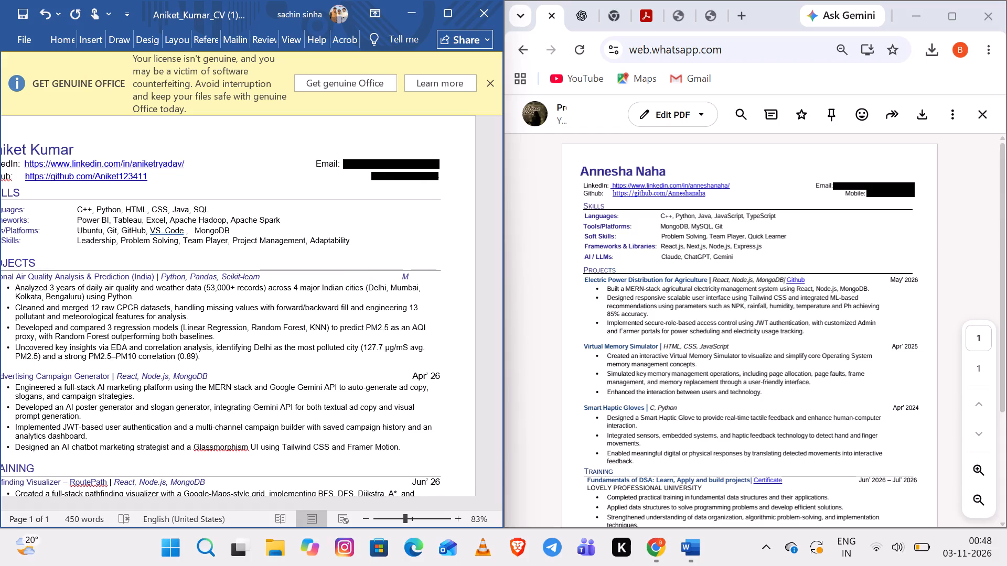
{"action": "type", "text": "ay"}
{"action": "key", "text": "period"}
{"action": "key", "text": "BackSpace"}
{"action": "key", "text": "apostrophe"}
{"action": "type", "text": "2020"}
{"action": "key", "text": "BackSpace"}
{"action": "key", "text": "6"}
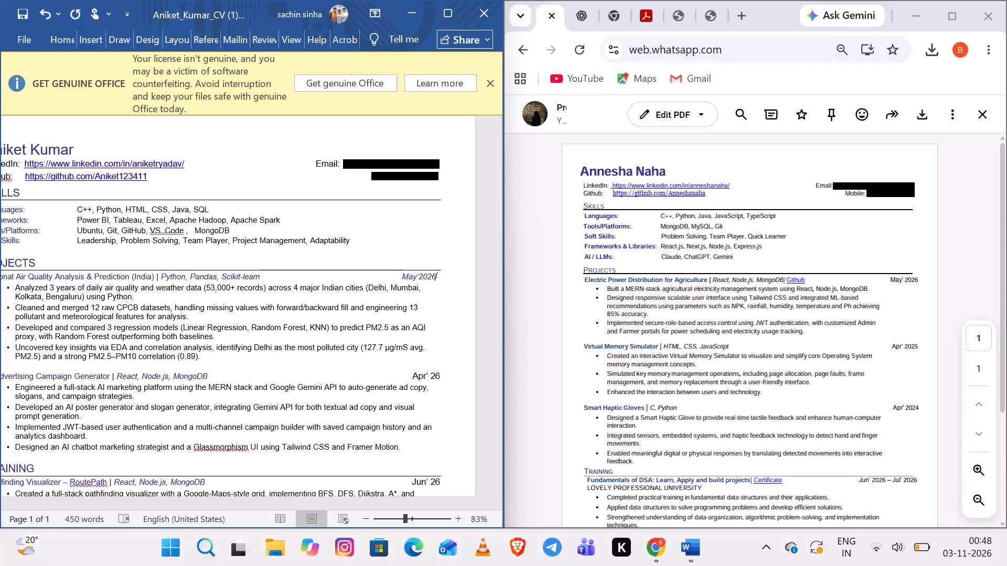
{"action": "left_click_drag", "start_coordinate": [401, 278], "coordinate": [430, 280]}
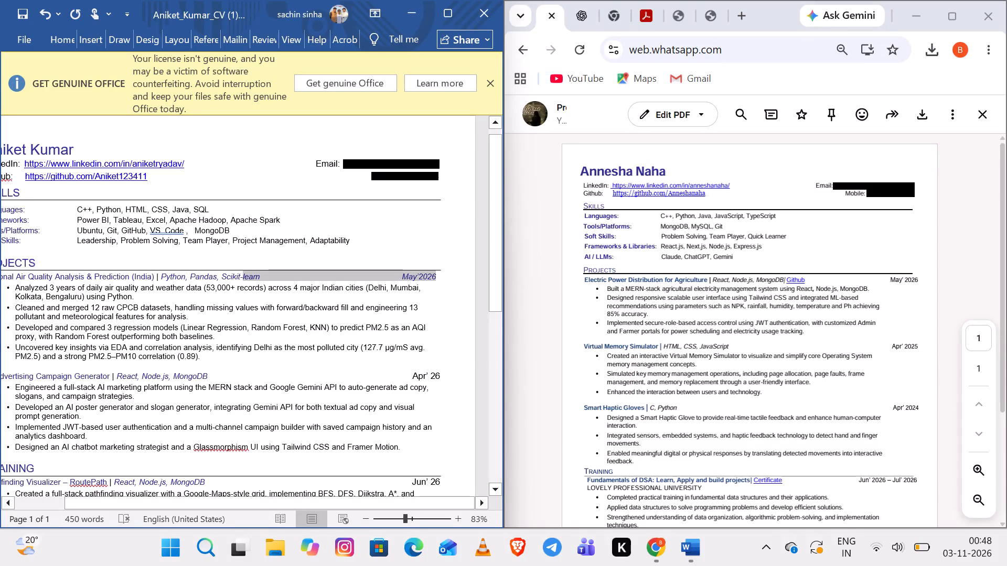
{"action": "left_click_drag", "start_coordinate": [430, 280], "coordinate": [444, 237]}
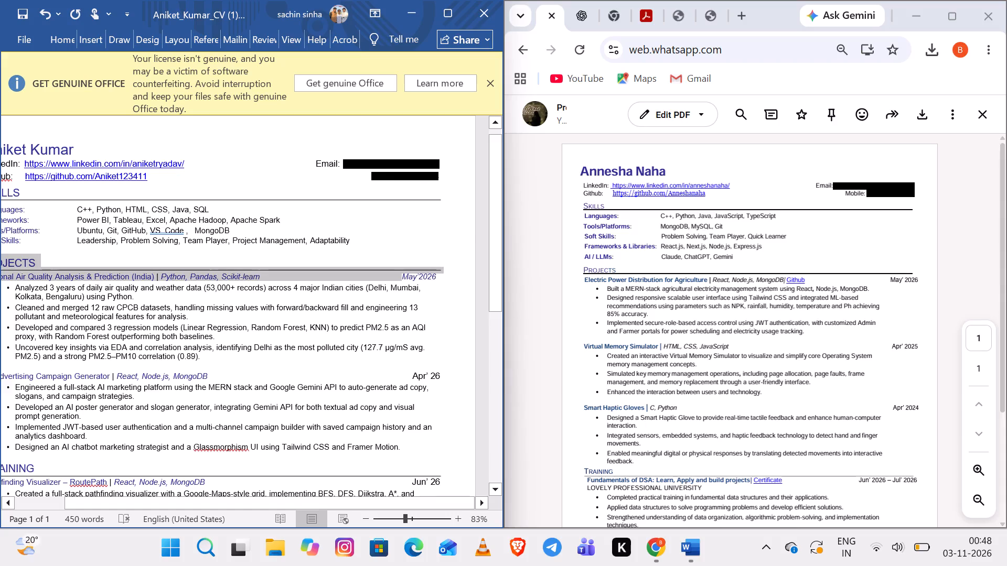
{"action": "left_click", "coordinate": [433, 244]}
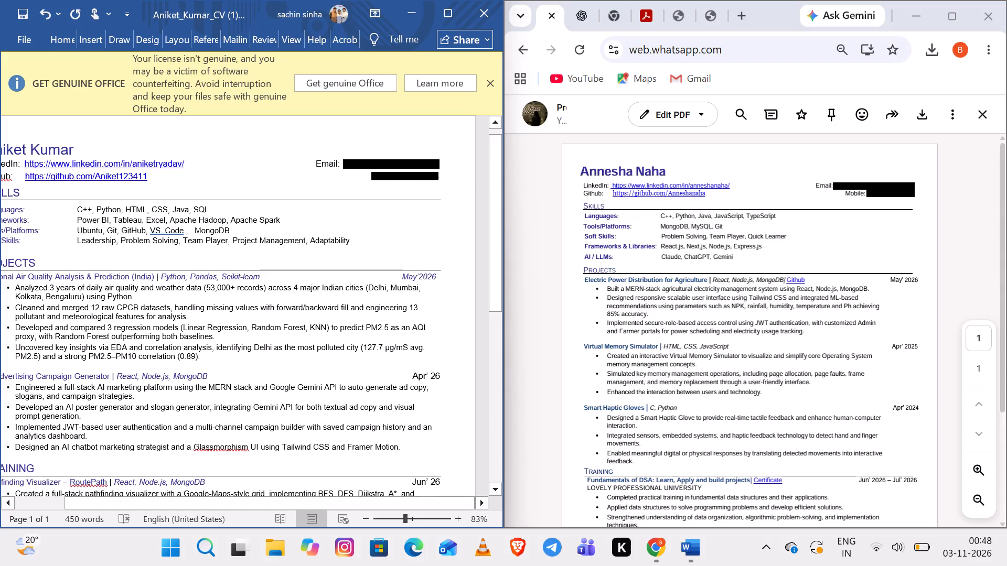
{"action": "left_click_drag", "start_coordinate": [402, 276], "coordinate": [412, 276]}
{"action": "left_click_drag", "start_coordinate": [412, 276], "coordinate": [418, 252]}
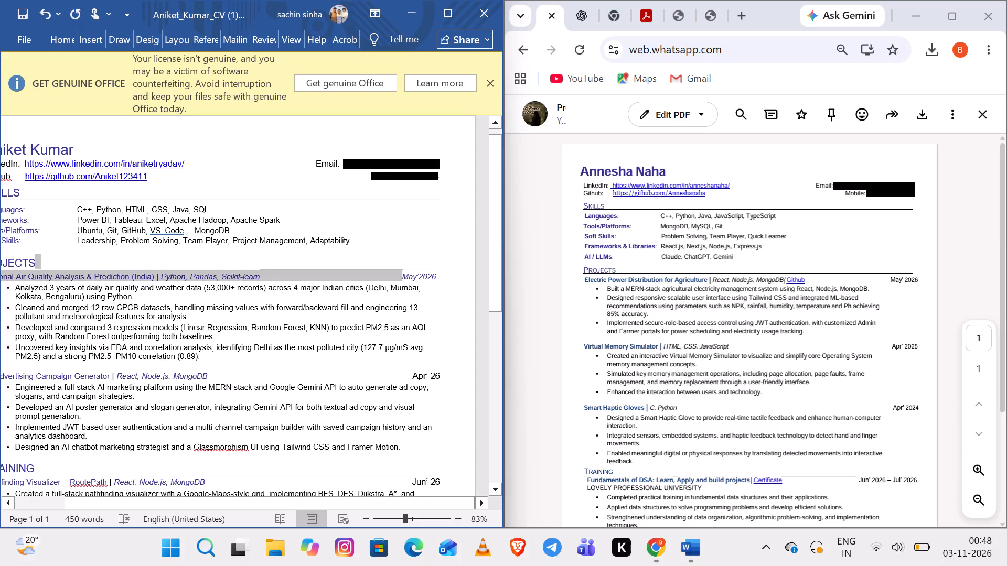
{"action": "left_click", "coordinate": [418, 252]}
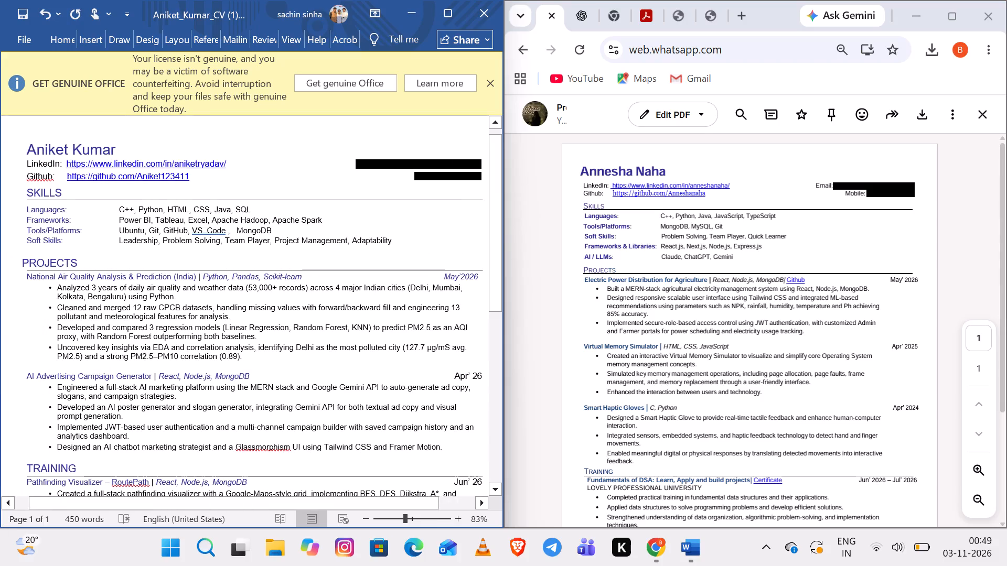
Enlarge the font of the May'2026 date on the National Air Quality project line by four size increments, past 12 pt.
{"action": "left_click_drag", "start_coordinate": [479, 274], "coordinate": [445, 278]}
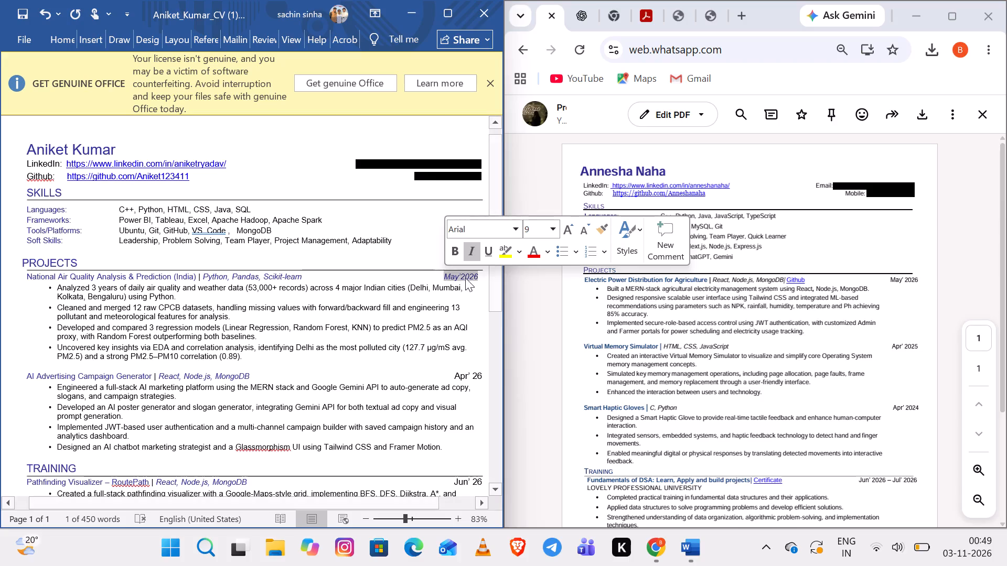
{"action": "left_click", "coordinate": [572, 230]}
{"action": "left_click", "coordinate": [572, 230]}
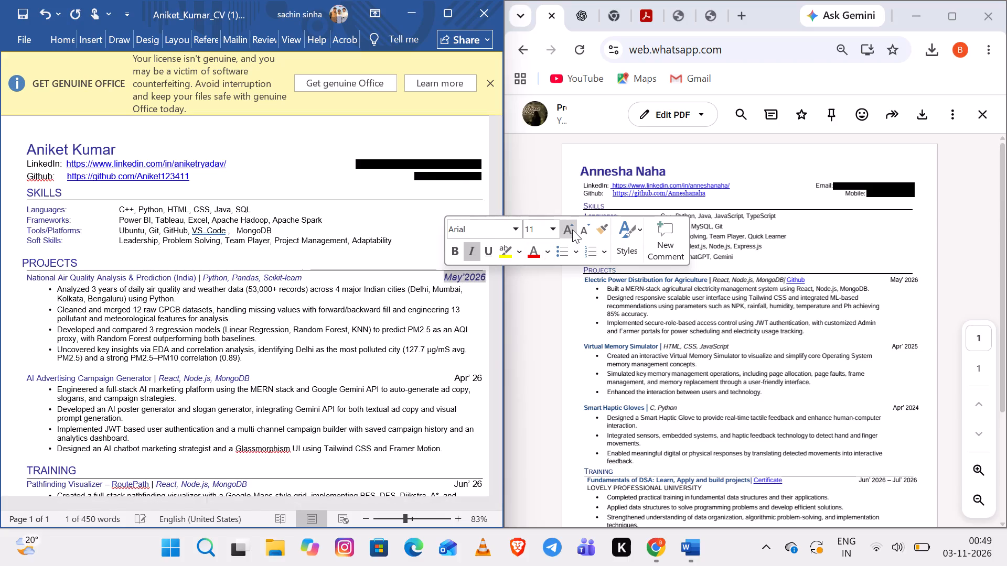
{"action": "left_click", "coordinate": [572, 230]}
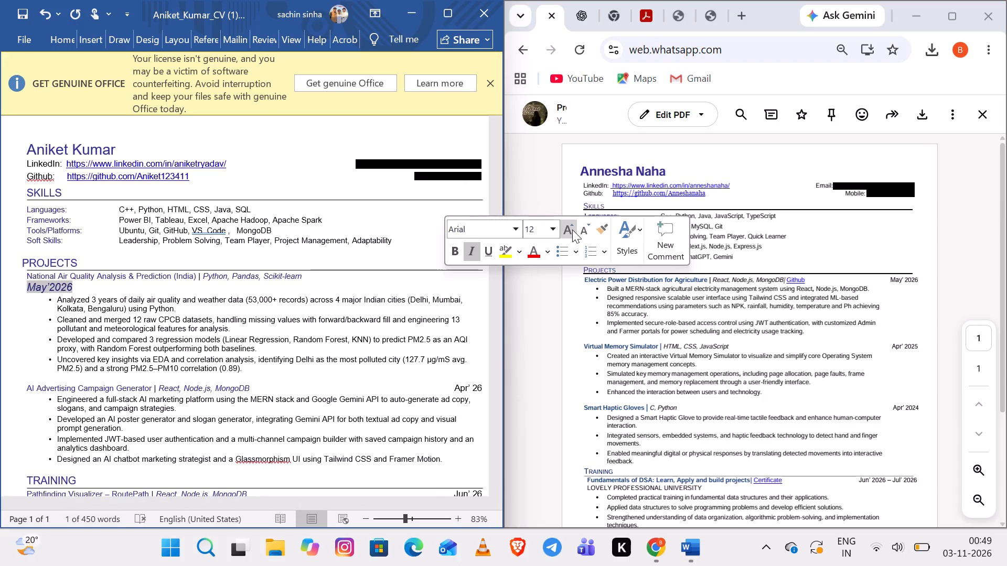
{"action": "left_click", "coordinate": [572, 230]}
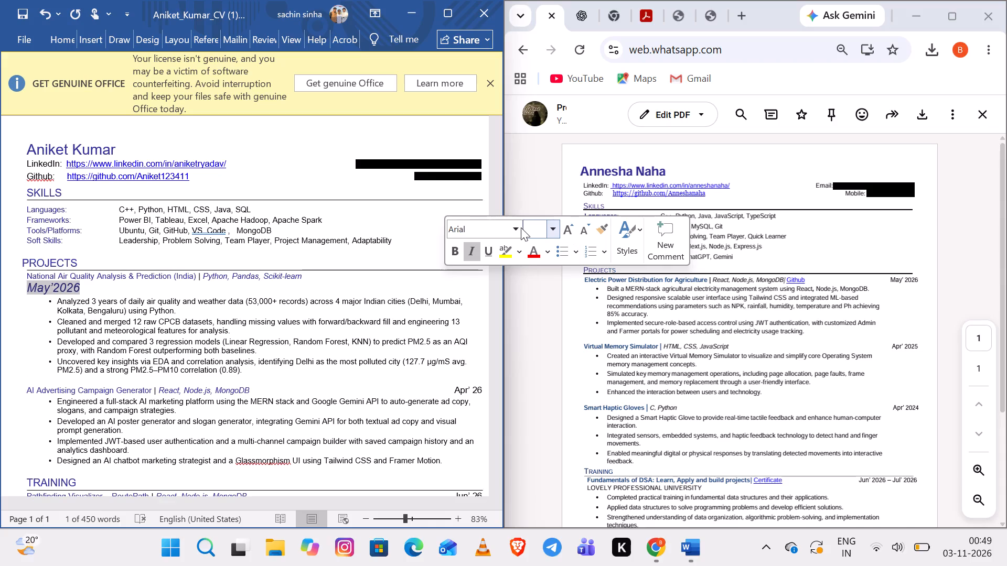
Reduce the font size of the May'2026 date on the National Air Quality project title line to 9 pt.
{"action": "left_click", "coordinate": [519, 228]}
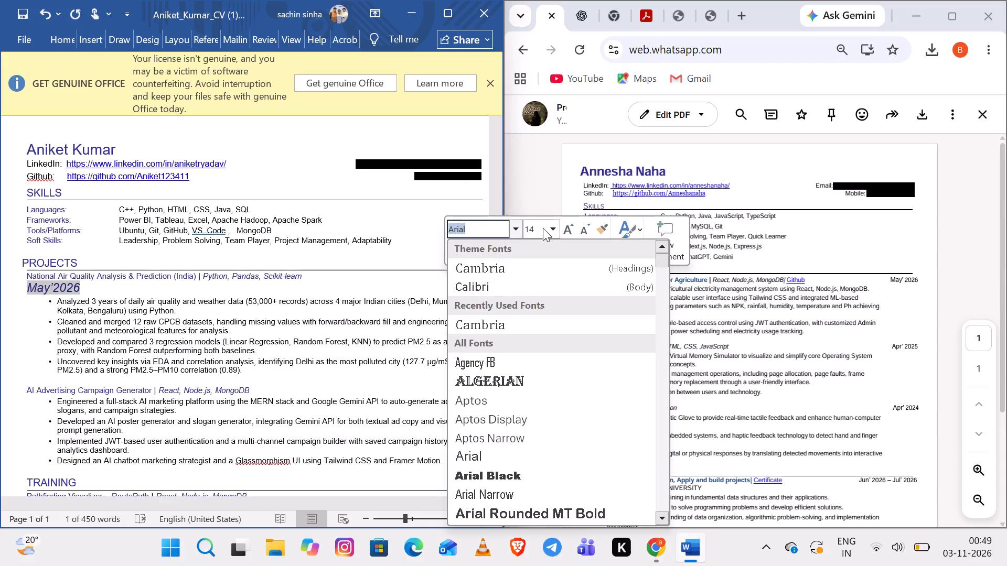
{"action": "left_click", "coordinate": [584, 225]}
{"action": "left_click", "coordinate": [584, 225]}
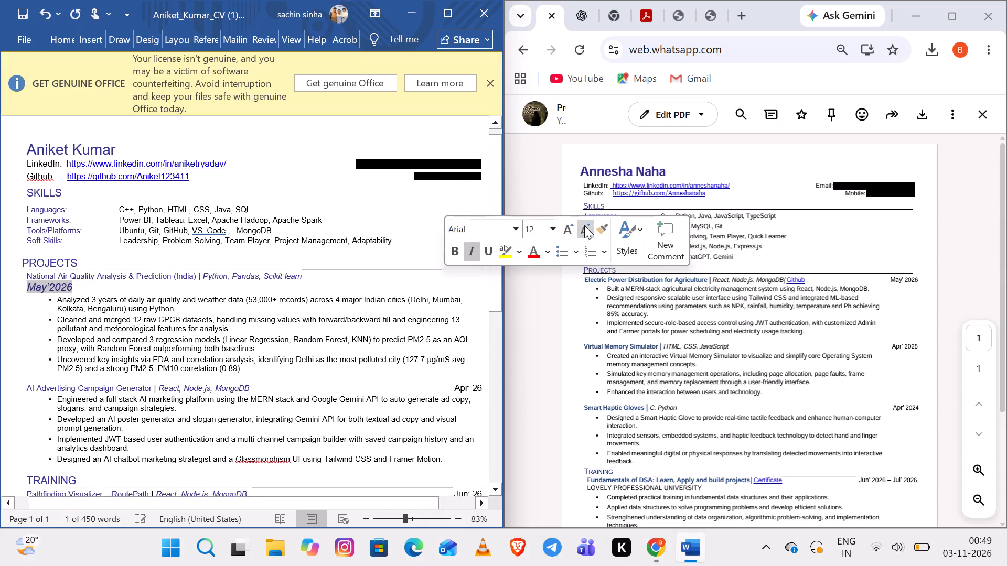
{"action": "left_click", "coordinate": [584, 225]}
{"action": "left_click", "coordinate": [584, 225]}
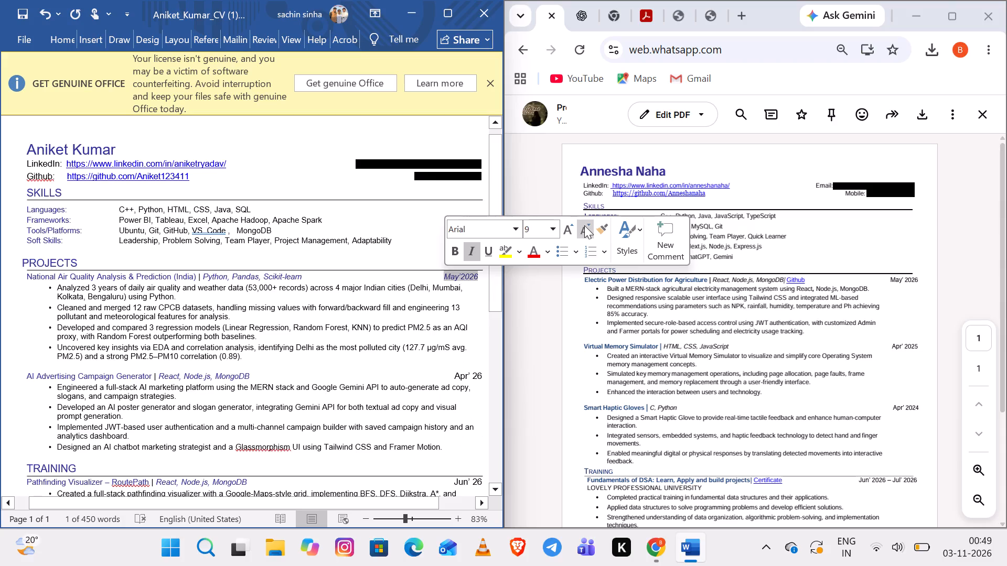
Open the font color choices for the May'2026 date on the National Air Quality project title line.
{"action": "left_click", "coordinate": [545, 252]}
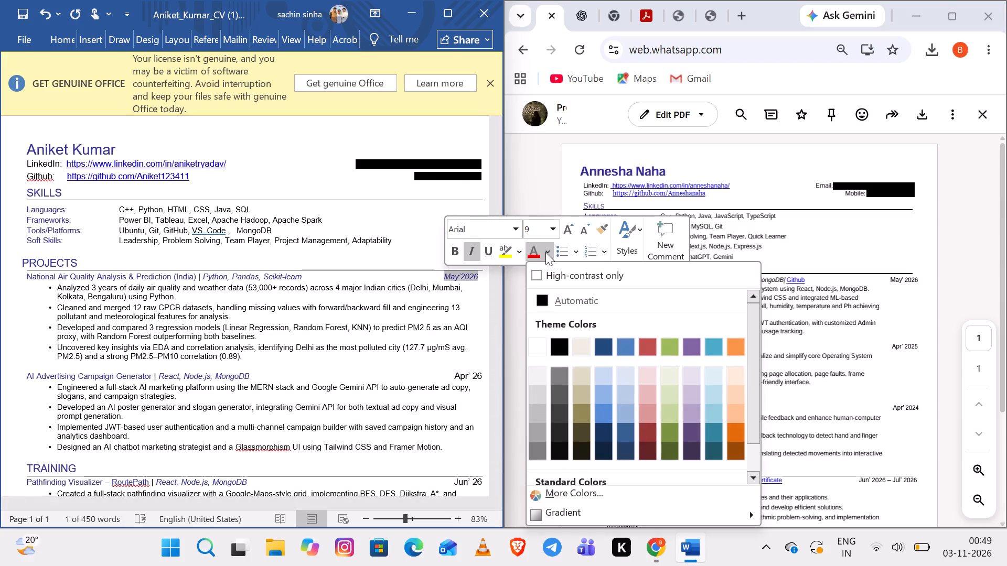
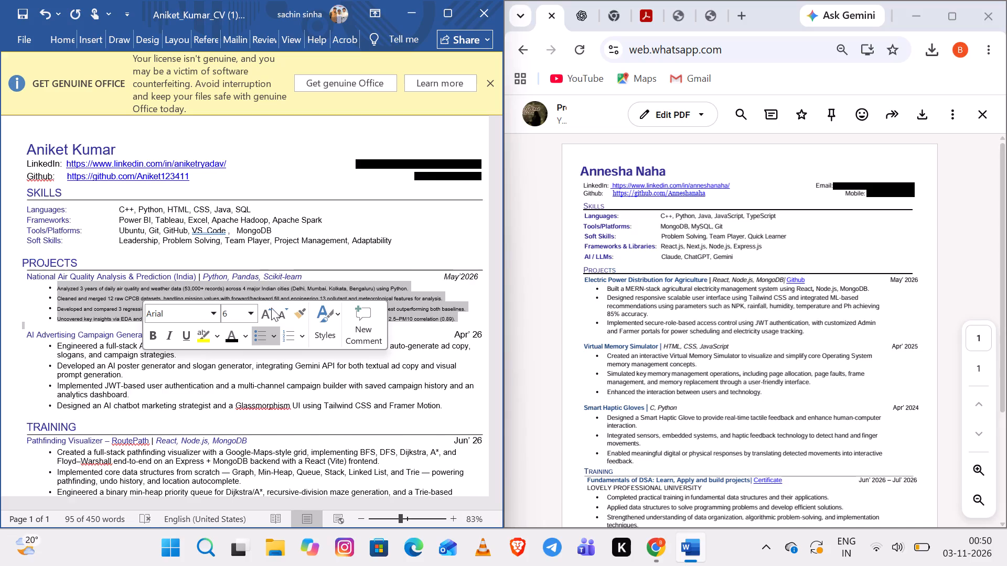
Enlarge the font of the four National Air Quality Analysis project bullets to 8 pt.
{"action": "left_click", "coordinate": [270, 309]}
{"action": "left_click", "coordinate": [270, 309]}
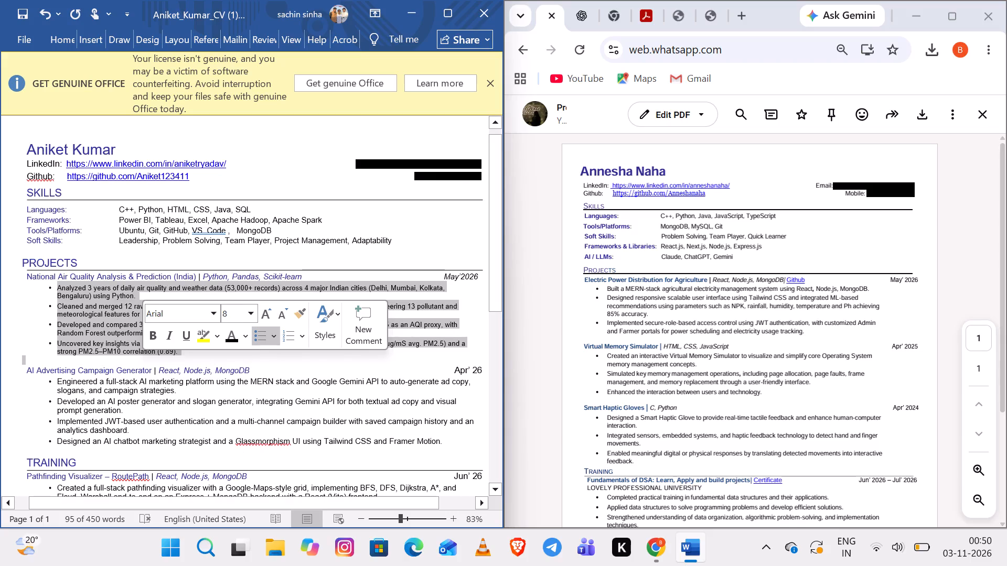
{"action": "left_click", "coordinate": [420, 246]}
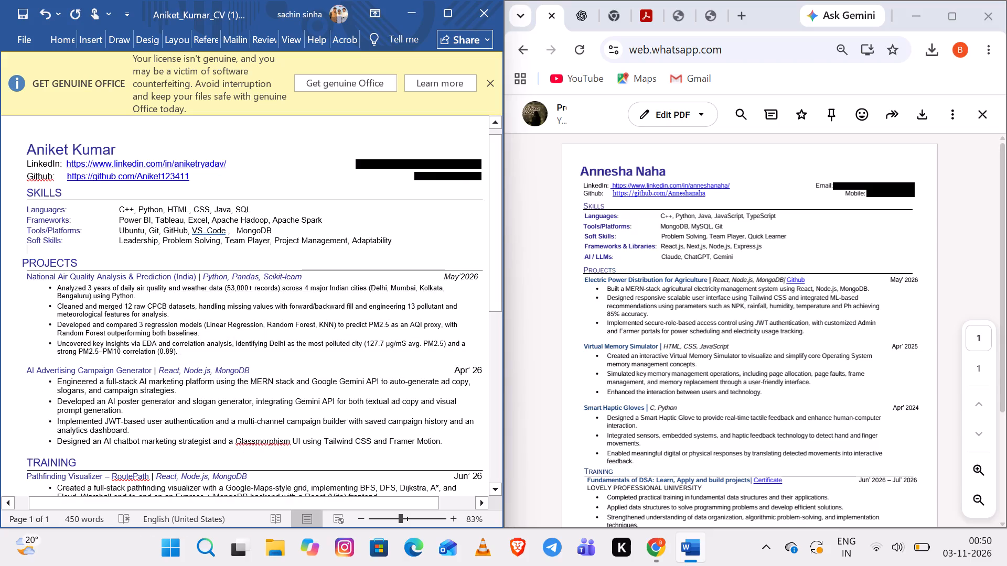
Insert three spaces before May'2026 on the National Air Quality project title line to shift the date toward the margin.
{"action": "left_click", "coordinate": [443, 279]}
{"action": "key", "text": "space"}
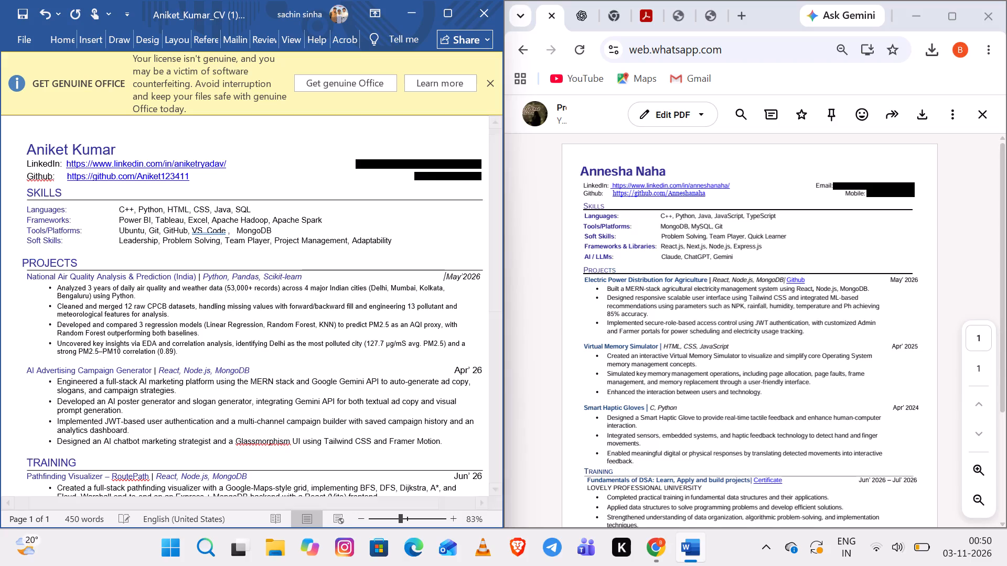
{"action": "key", "text": "space"}
{"action": "key", "text": "space"}
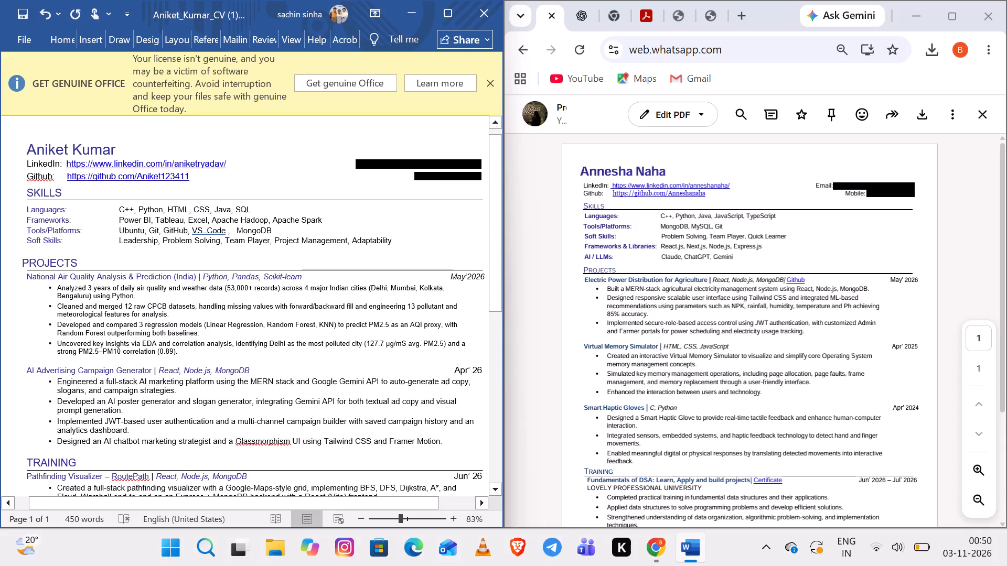
Recolour the italic text Python, Pandas, Scikit-learn on the National Air Quality project title line black.
{"action": "left_click_drag", "start_coordinate": [202, 275], "coordinate": [301, 278]}
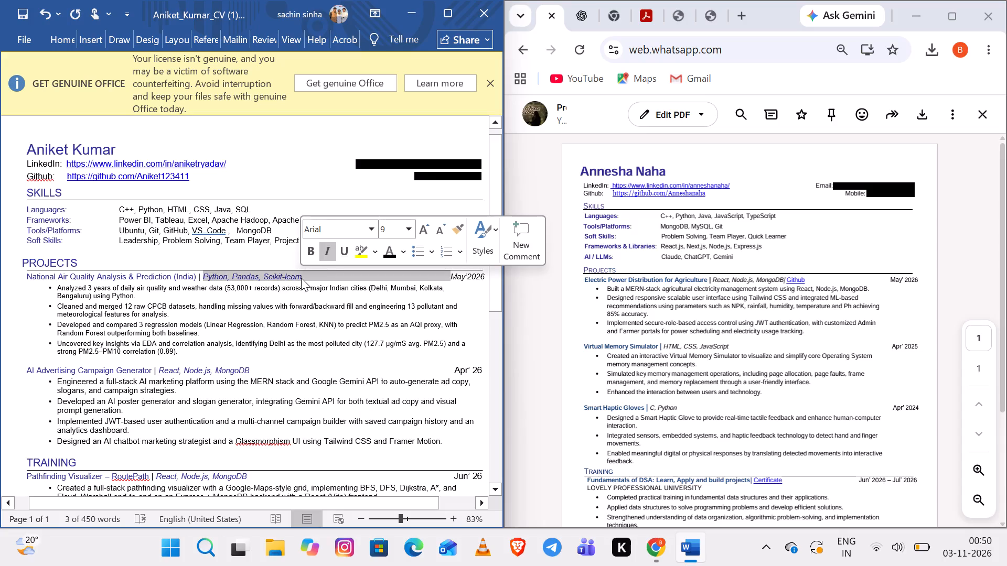
{"action": "left_click", "coordinate": [394, 251]}
{"action": "left_click", "coordinate": [403, 252]}
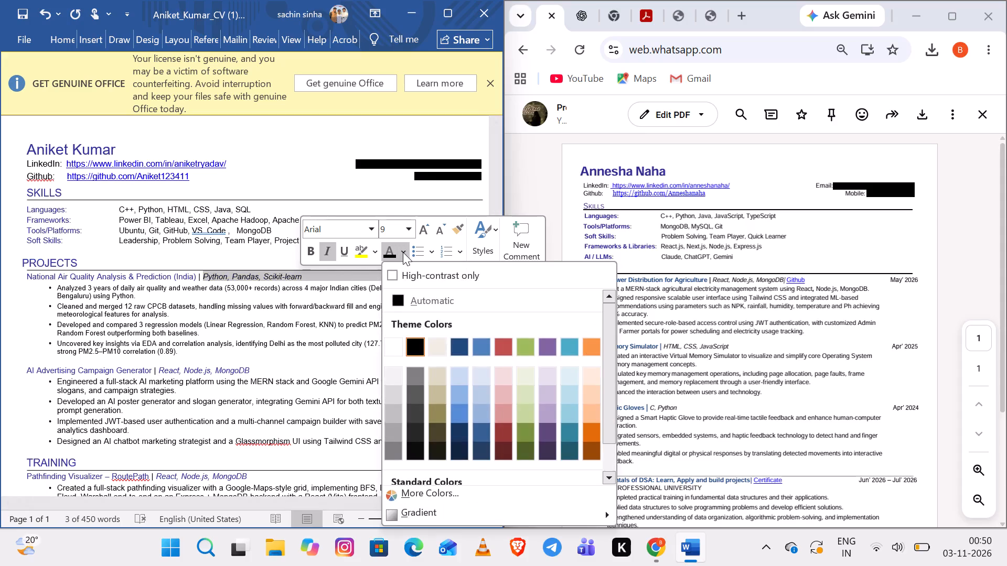
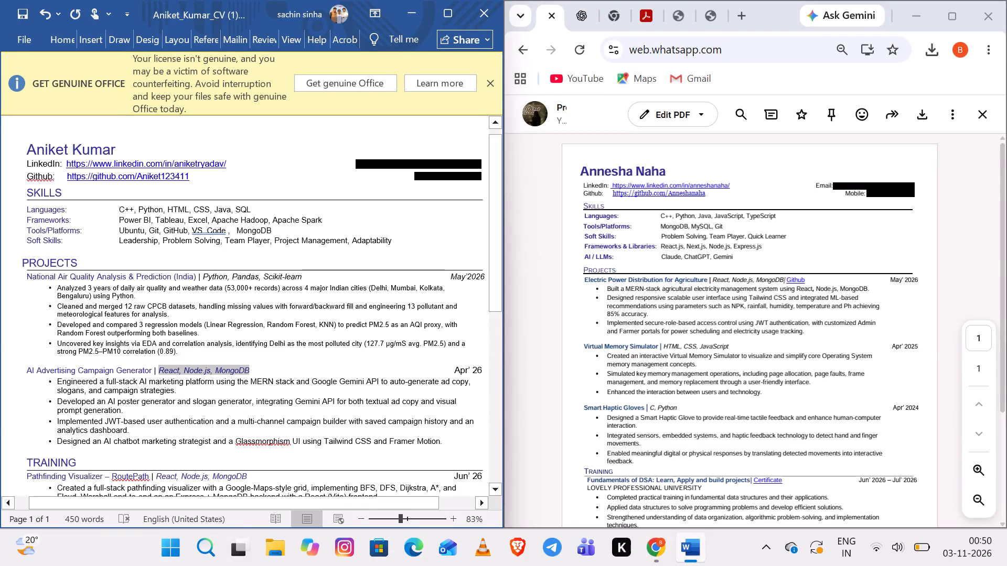
Recolour the italic text React, Node.js, MongoDB on the AI Advertising Campaign Generator title line black.
{"action": "left_click_drag", "start_coordinate": [245, 371], "coordinate": [259, 369]}
{"action": "left_click", "coordinate": [347, 341]}
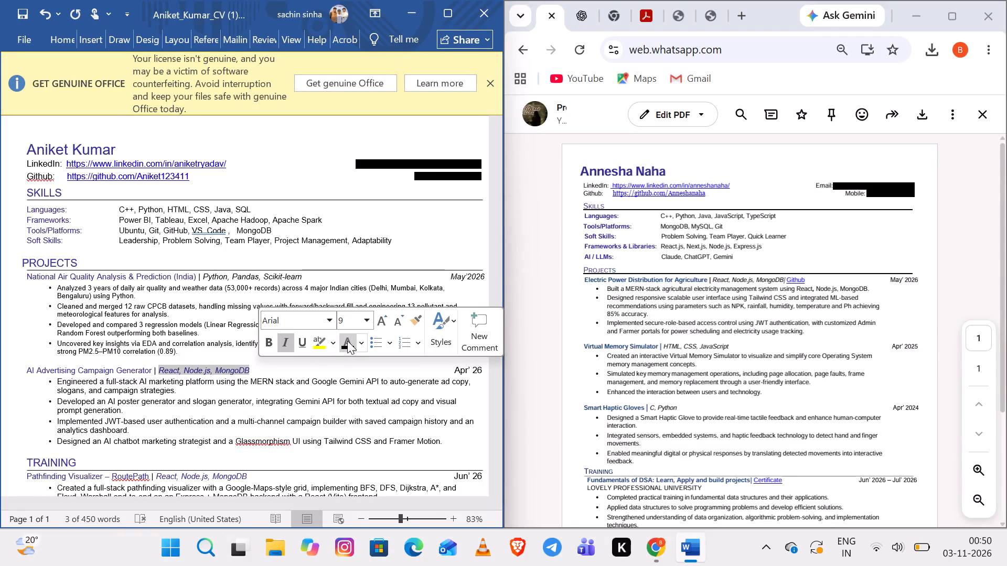
{"action": "left_click", "coordinate": [317, 367]}
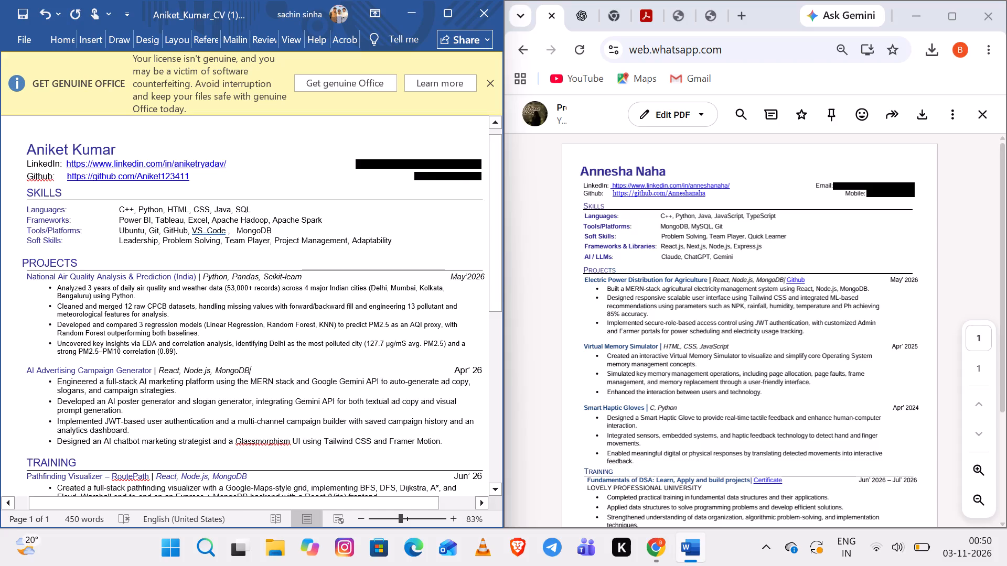
Replace the gap before the date on the AI Advertising Campaign Generator title line with spaces, shifting the date inward from the margin.
{"action": "left_click", "coordinate": [478, 371]}
{"action": "left_click", "coordinate": [454, 371]}
{"action": "key", "text": "BackSpace"}
{"action": "key", "text": "space"}
{"action": "key", "text": "space"}
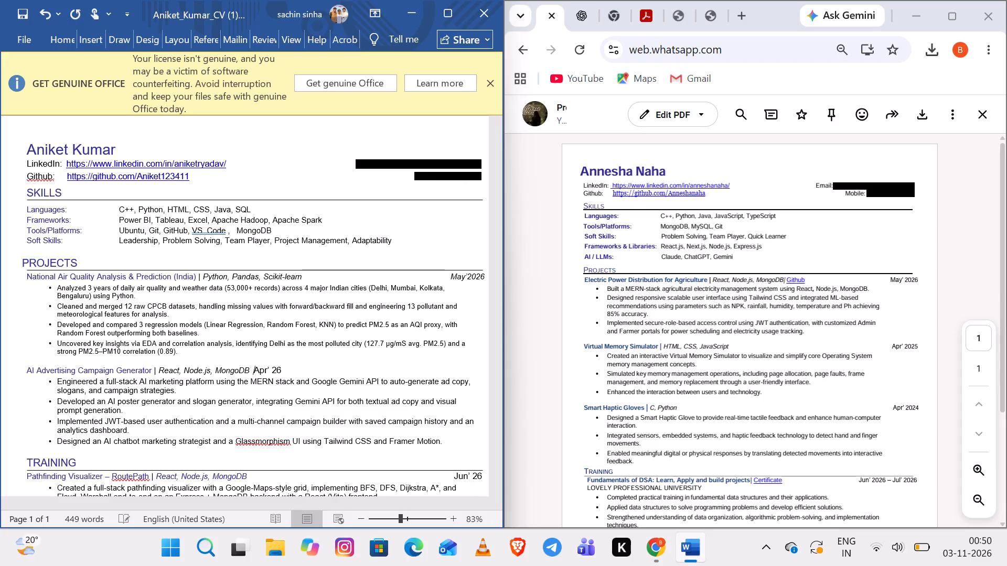
{"action": "key", "text": "space"}
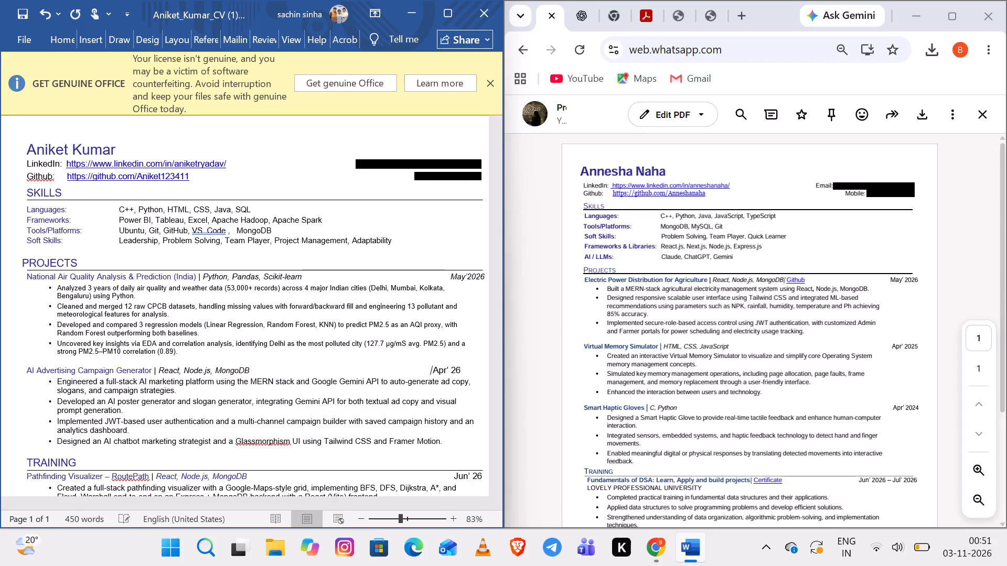
Change the AI Advertising Campaign Generator project date to Apr' 2026.
{"action": "left_click", "coordinate": [465, 367]}
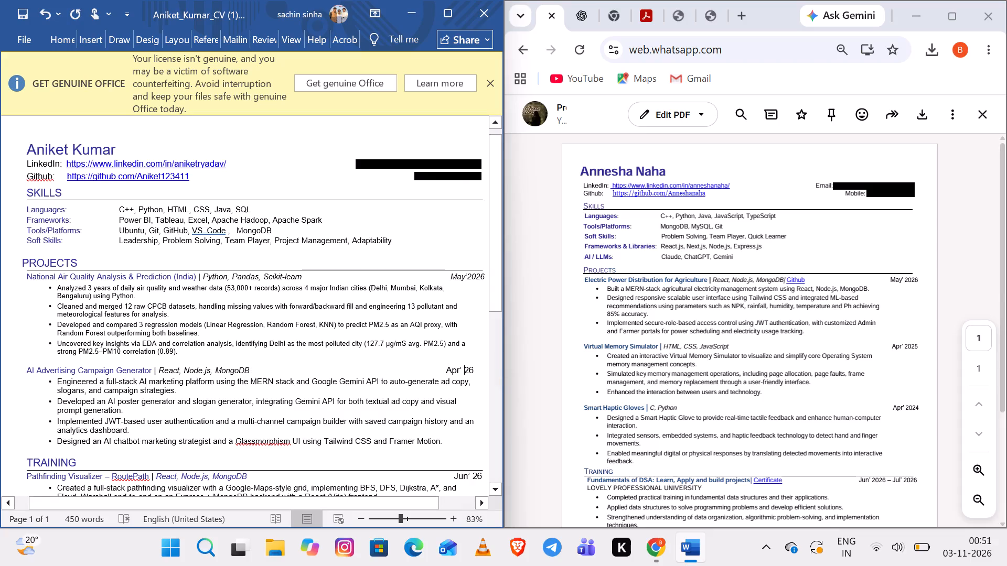
{"action": "left_click", "coordinate": [472, 373]}
{"action": "key", "text": "BackSpace"}
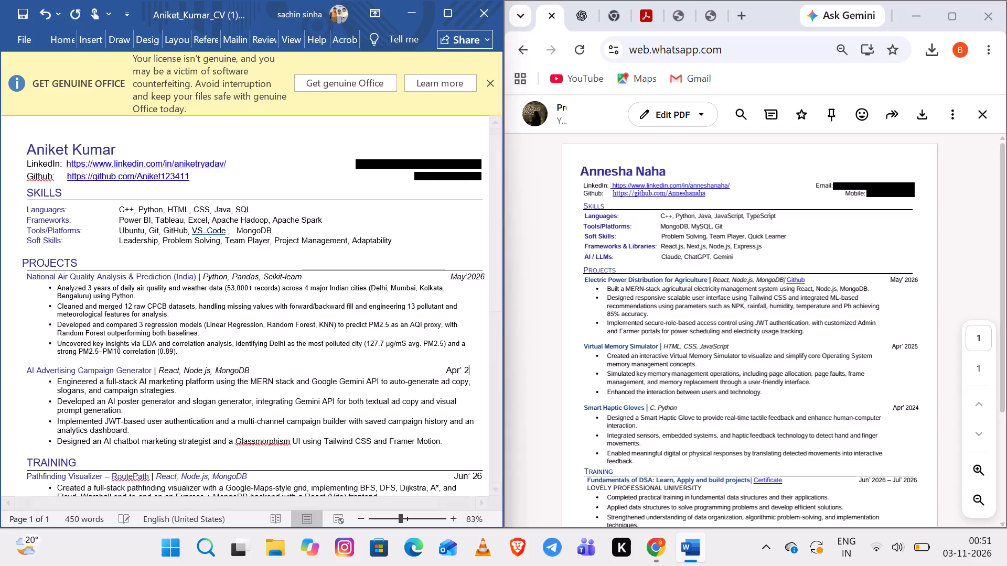
{"action": "type", "text": "02"}
{"action": "key", "text": "6"}
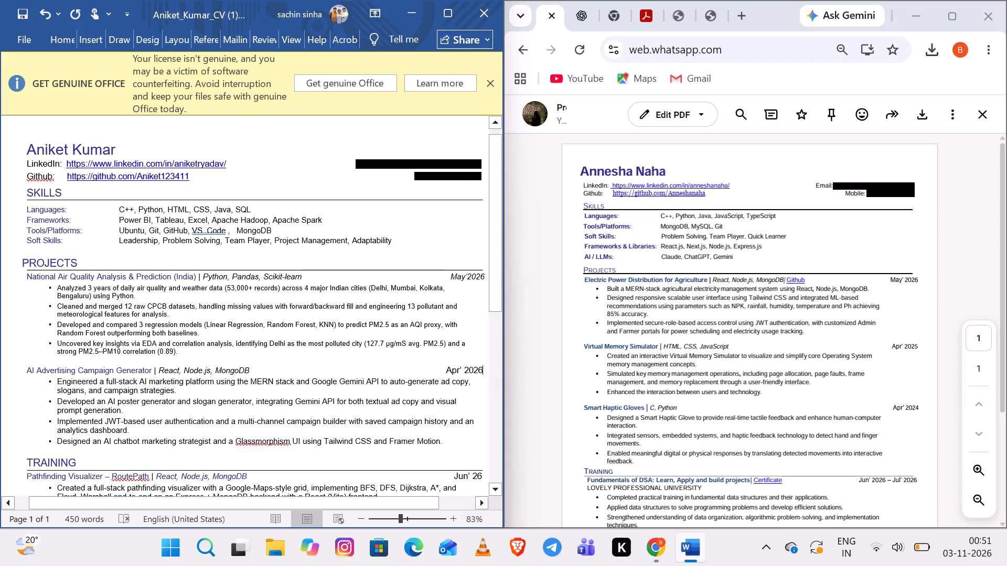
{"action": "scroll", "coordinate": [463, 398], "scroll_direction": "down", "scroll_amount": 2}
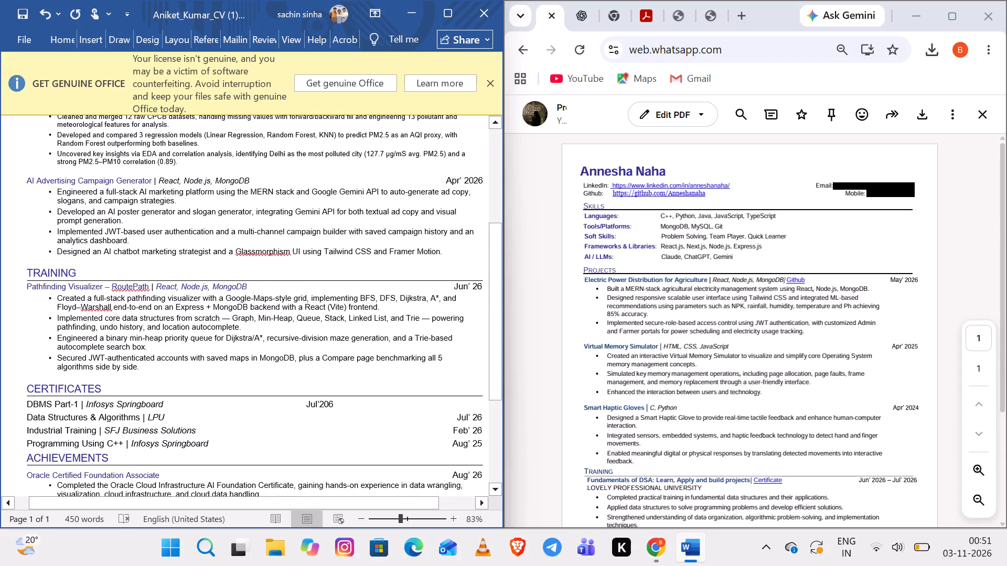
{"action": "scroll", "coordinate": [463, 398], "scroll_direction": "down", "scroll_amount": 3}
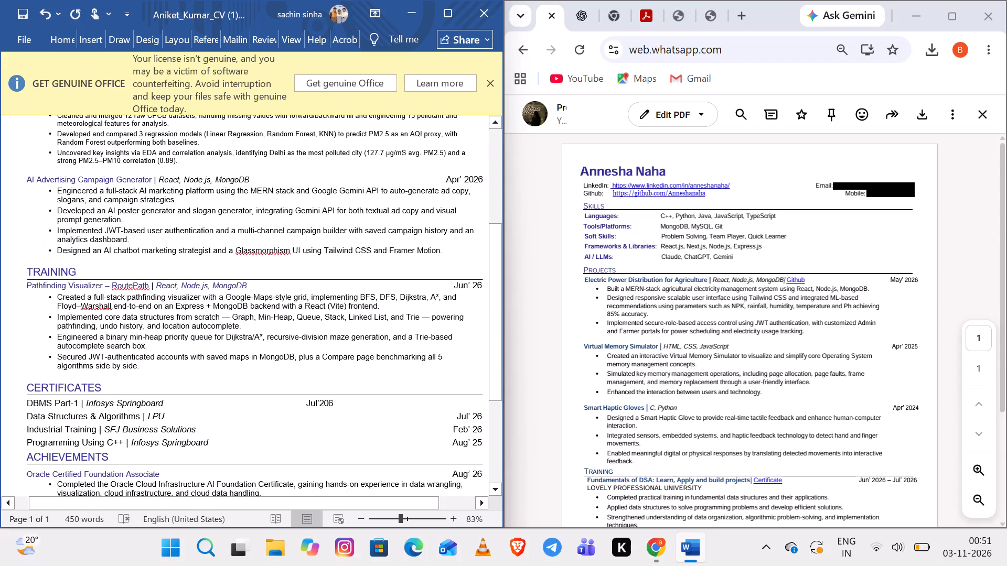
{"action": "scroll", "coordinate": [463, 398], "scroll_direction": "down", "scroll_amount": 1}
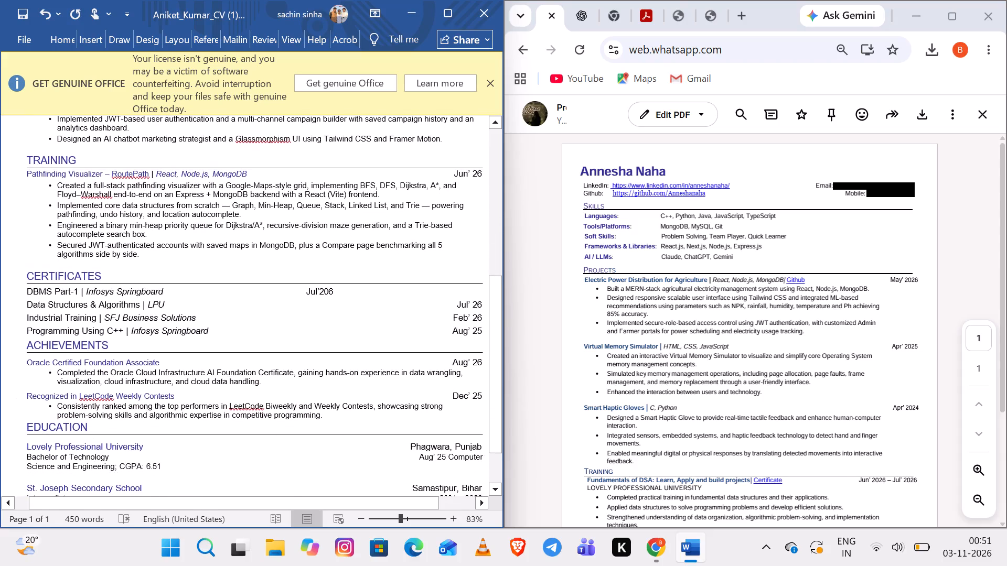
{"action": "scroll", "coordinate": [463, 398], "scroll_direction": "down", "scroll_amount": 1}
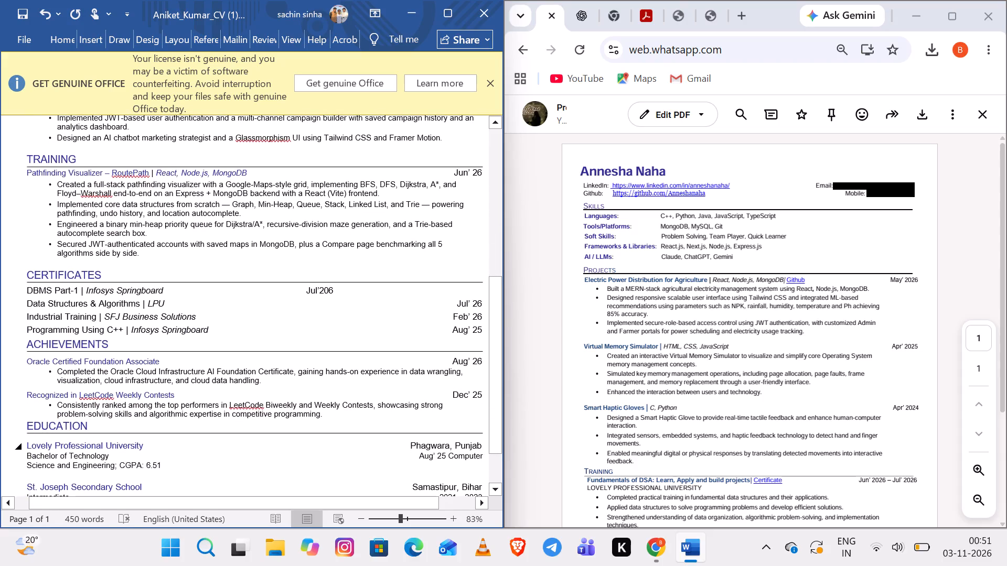
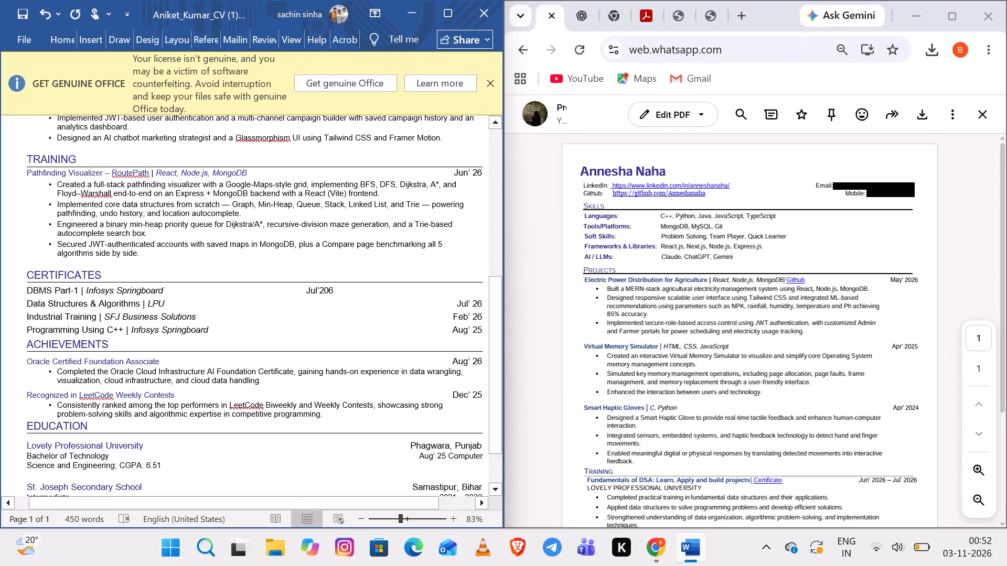
Complete the year in the DBMS Part-1 certificate date so it reads Jul'2026.
{"action": "left_click", "coordinate": [301, 288]}
{"action": "left_click", "coordinate": [304, 290]}
{"action": "left_click", "coordinate": [325, 291]}
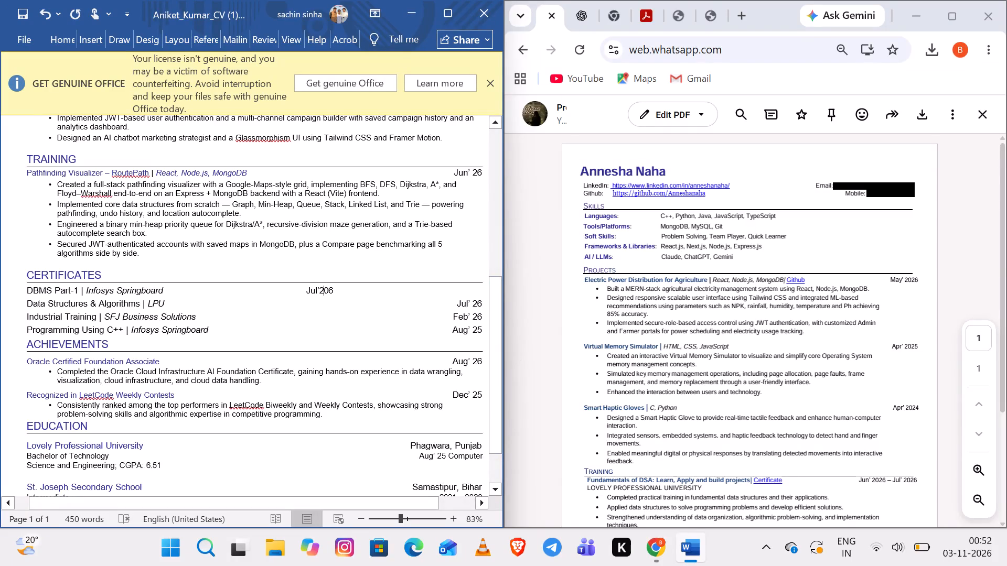
{"action": "left_click", "coordinate": [328, 292]}
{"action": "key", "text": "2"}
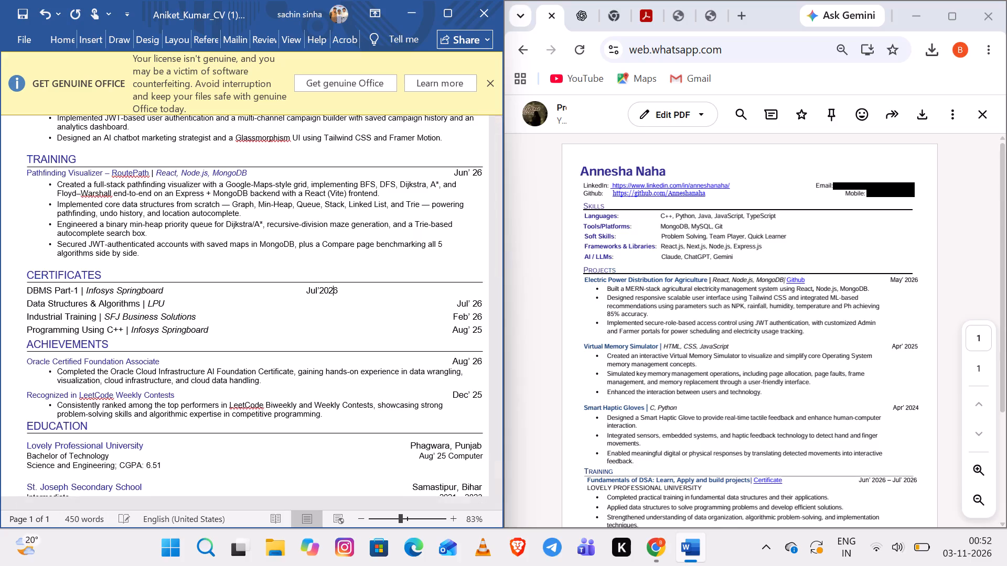
Insert spaces before the DBMS Part-1 certificate date to move it out to the date column at the page's right margin.
{"action": "left_click", "coordinate": [305, 291]}
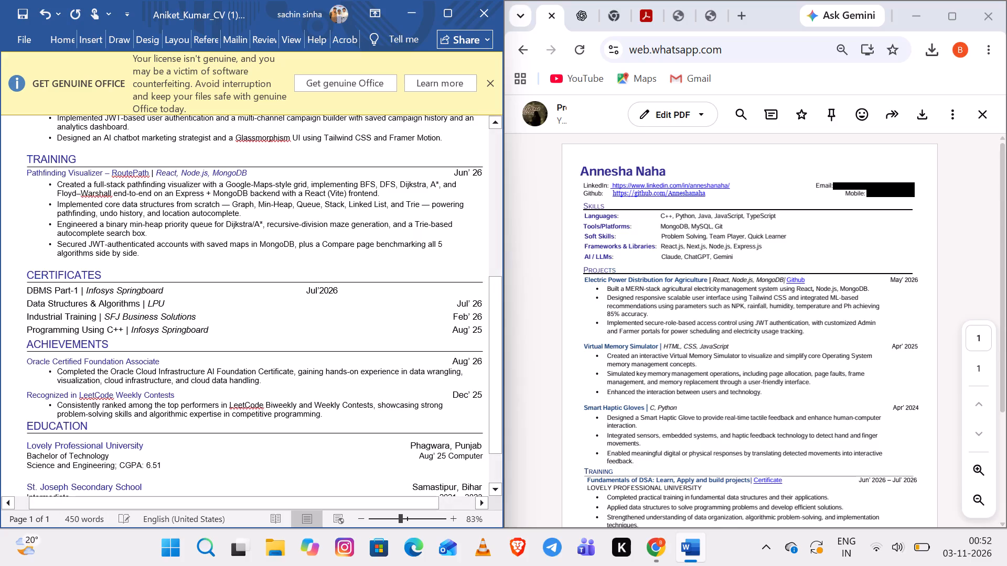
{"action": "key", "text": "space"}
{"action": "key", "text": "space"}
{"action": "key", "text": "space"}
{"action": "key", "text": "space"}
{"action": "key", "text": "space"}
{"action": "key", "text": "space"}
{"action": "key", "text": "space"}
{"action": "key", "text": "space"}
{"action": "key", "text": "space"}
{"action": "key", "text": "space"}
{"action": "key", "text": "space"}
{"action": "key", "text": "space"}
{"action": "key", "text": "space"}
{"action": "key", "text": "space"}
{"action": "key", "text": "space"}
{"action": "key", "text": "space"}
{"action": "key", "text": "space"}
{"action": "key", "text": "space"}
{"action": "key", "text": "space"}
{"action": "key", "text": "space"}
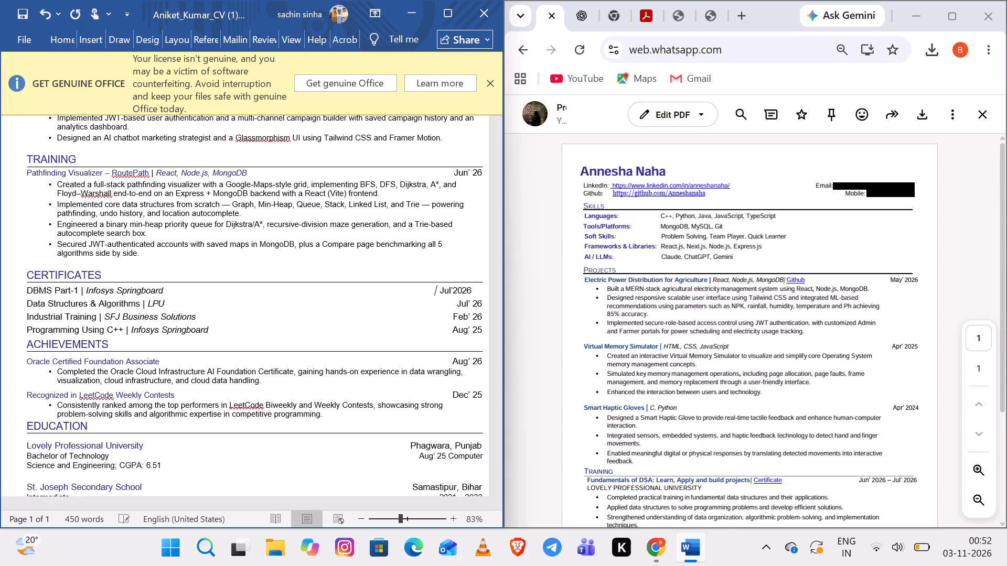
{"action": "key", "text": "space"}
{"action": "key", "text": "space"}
{"action": "scroll", "coordinate": [646, 434], "scroll_direction": "down", "scroll_amount": 2}
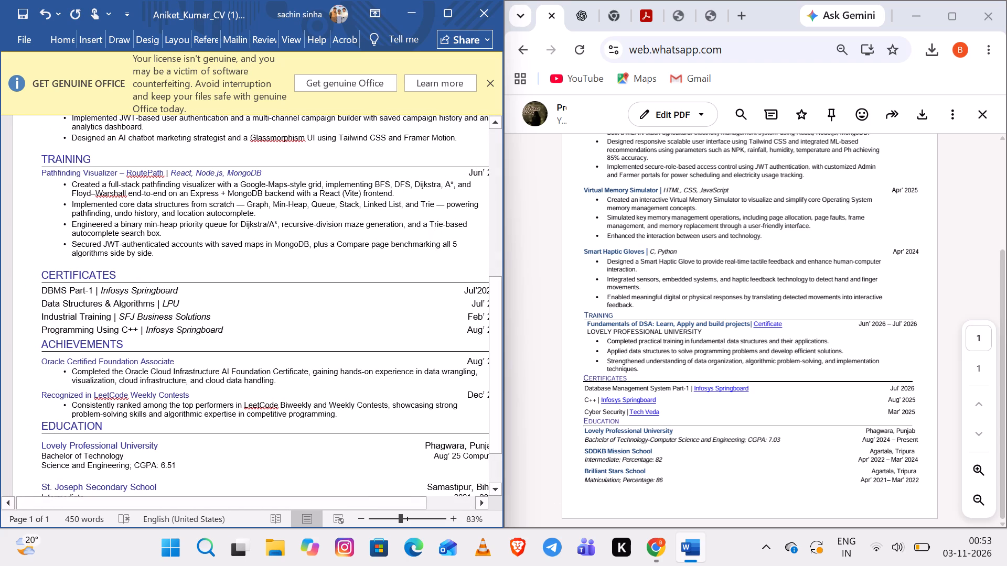
Insert spaces between Aug' 25 and Computer in the Lovely Professional University entry, pushing Computer onto the Science and Engineering line.
{"action": "scroll", "coordinate": [451, 458], "scroll_direction": "left", "scroll_amount": 1}
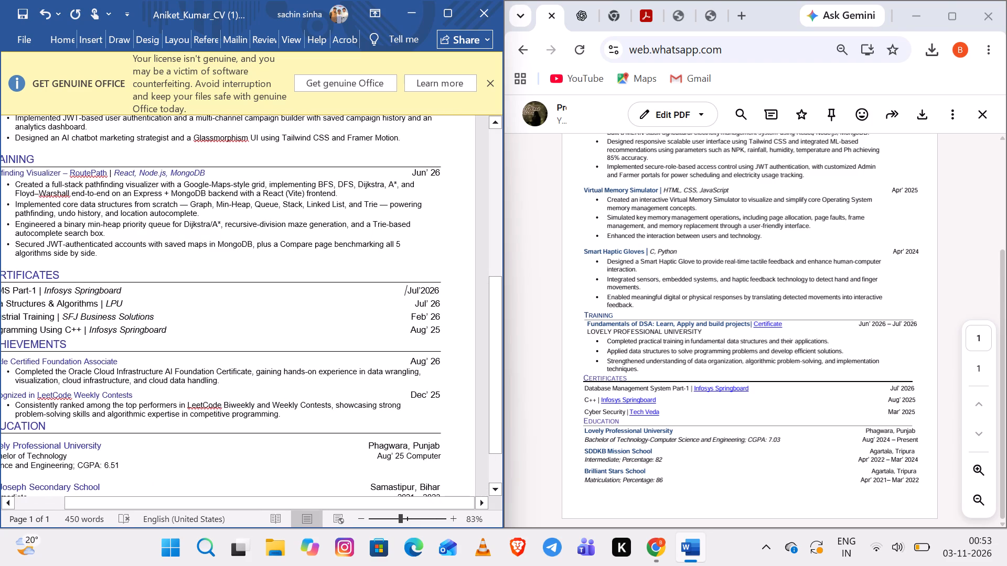
{"action": "left_click", "coordinate": [408, 455]}
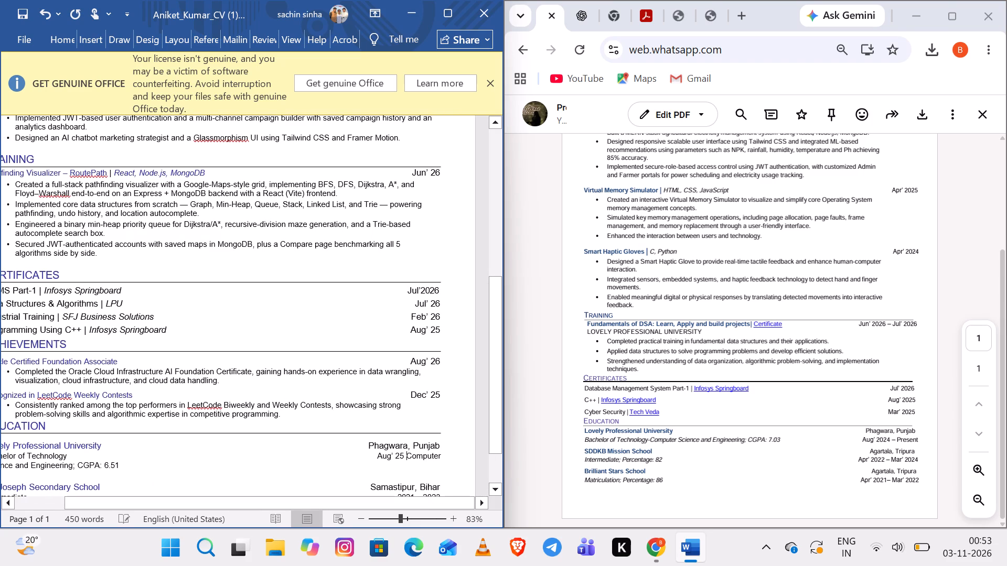
{"action": "left_click", "coordinate": [404, 455]}
{"action": "key", "text": "space"}
{"action": "key", "text": "space"}
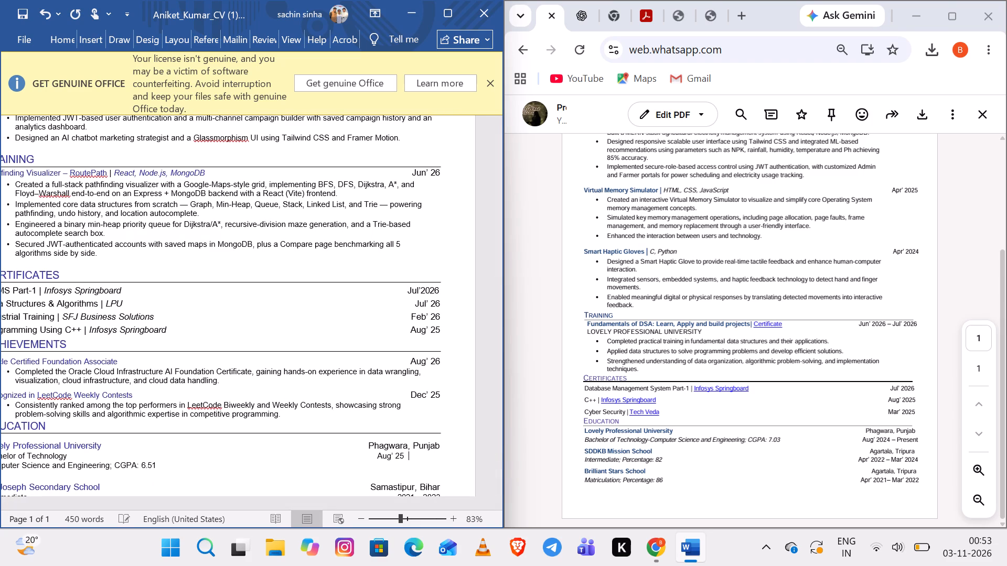
Review the layout and date alignment of the project, training, certificates and achievements sections in the CV.
{"action": "scroll", "coordinate": [274, 453], "scroll_direction": "right", "scroll_amount": 3}
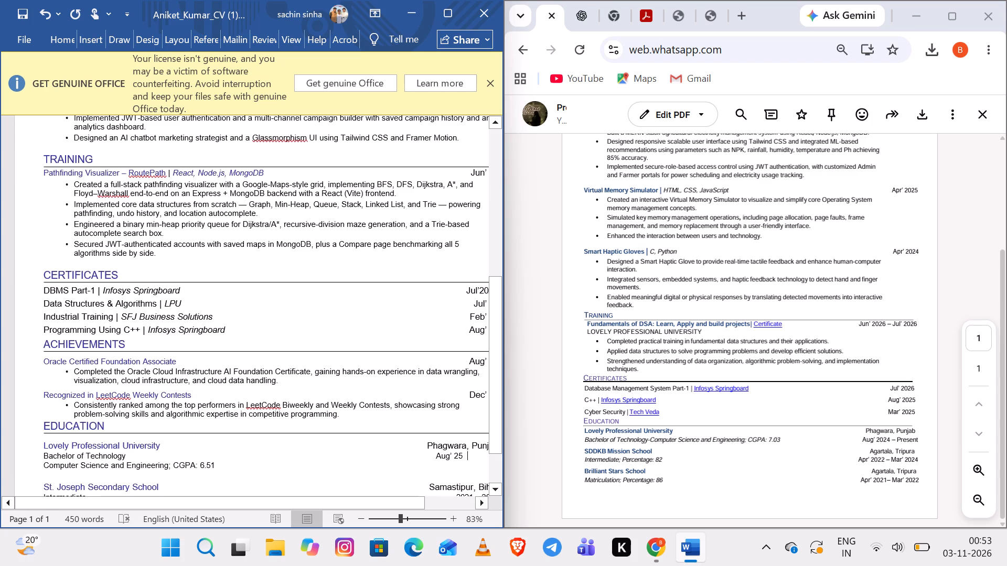
{"action": "scroll", "coordinate": [329, 377], "scroll_direction": "up", "scroll_amount": 1}
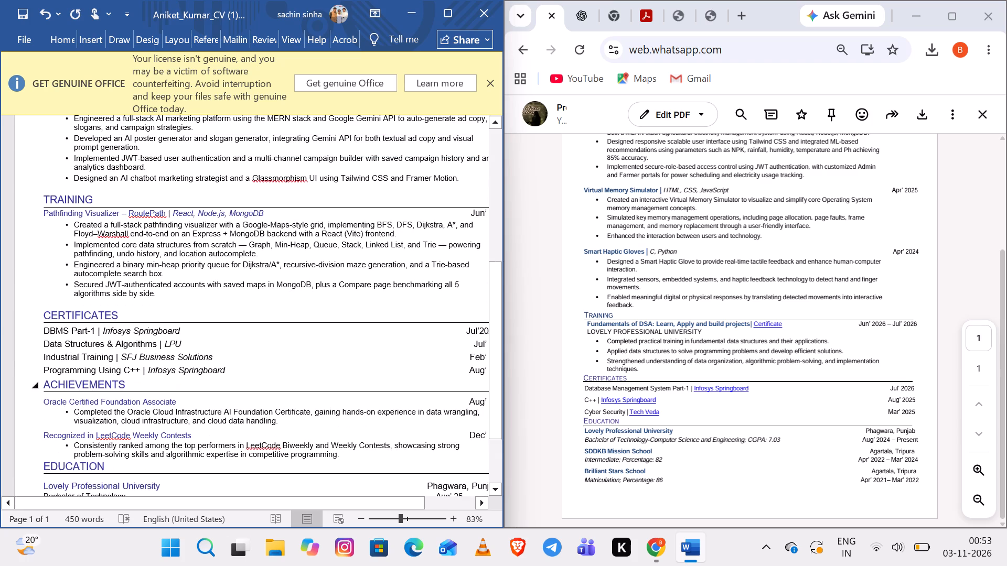
{"action": "scroll", "coordinate": [329, 377], "scroll_direction": "up", "scroll_amount": 2}
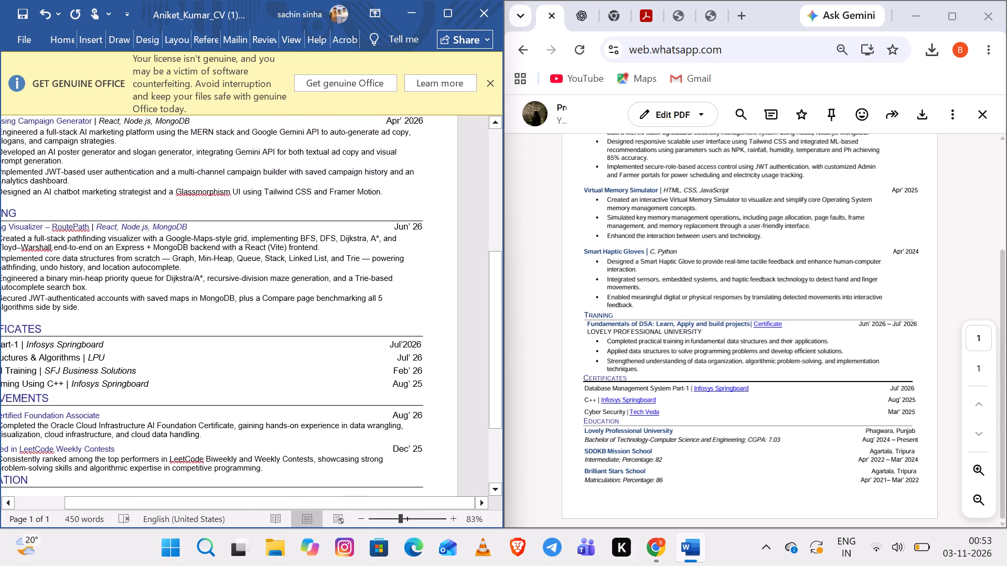
{"action": "scroll", "coordinate": [329, 377], "scroll_direction": "up", "scroll_amount": 1}
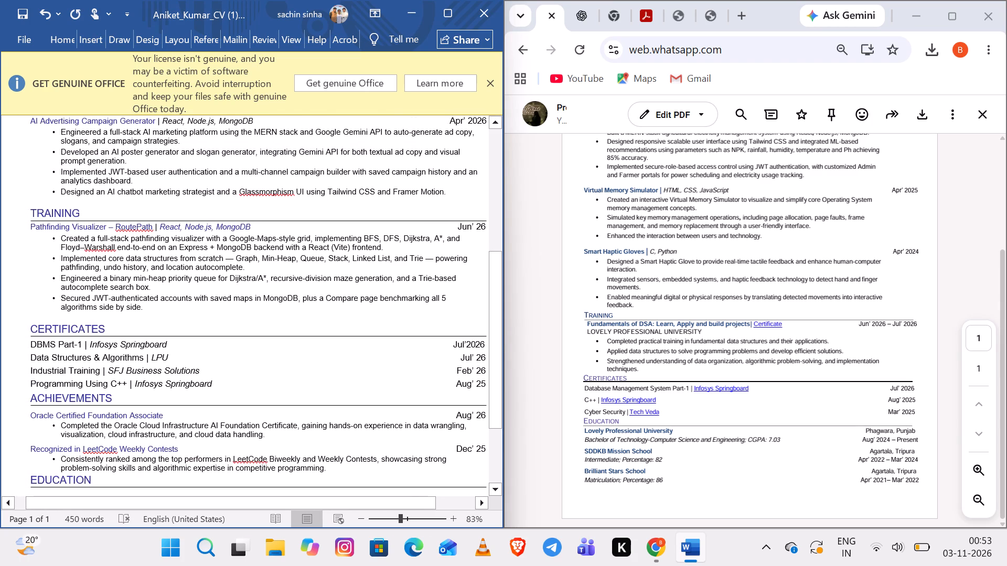
{"action": "scroll", "coordinate": [329, 377], "scroll_direction": "up", "scroll_amount": 1}
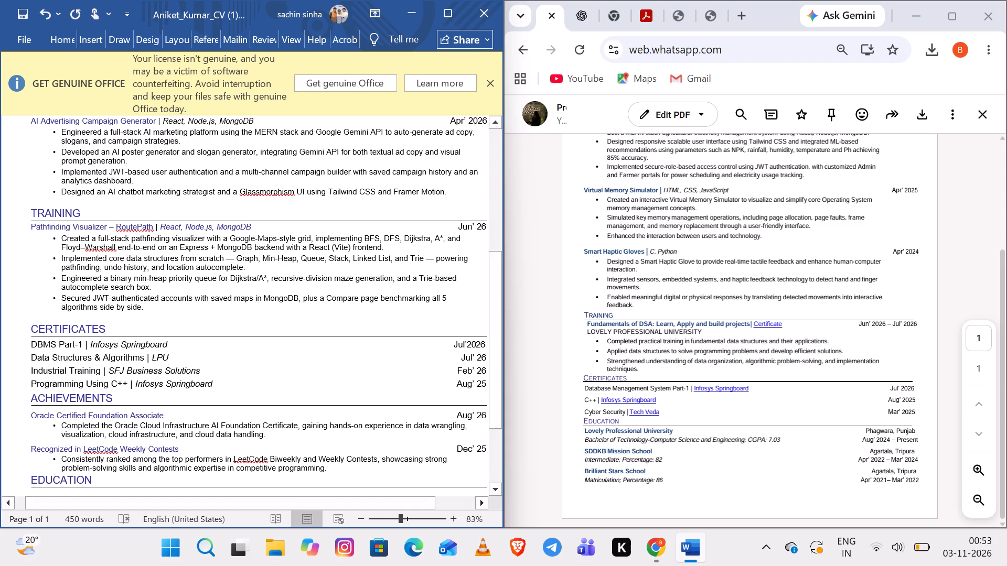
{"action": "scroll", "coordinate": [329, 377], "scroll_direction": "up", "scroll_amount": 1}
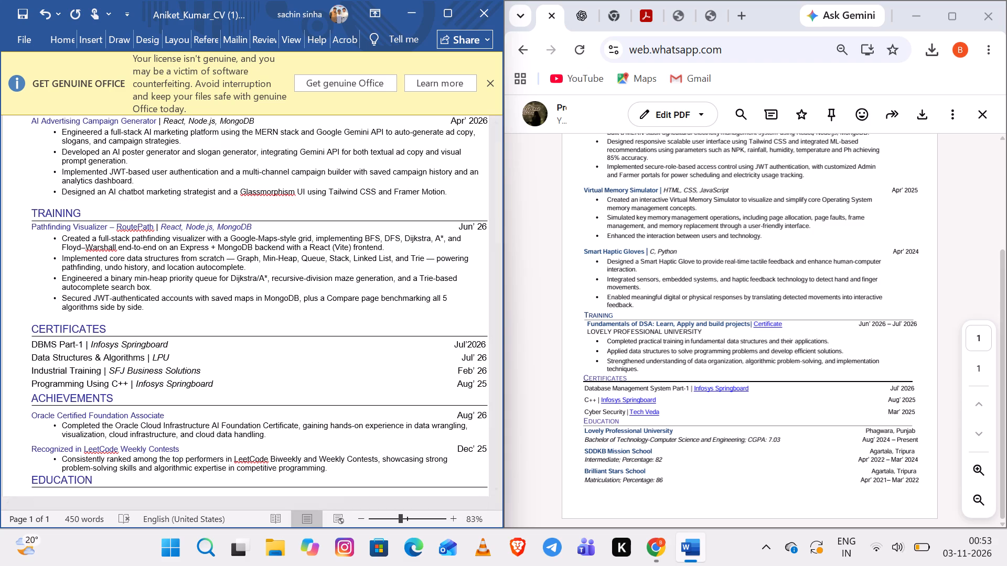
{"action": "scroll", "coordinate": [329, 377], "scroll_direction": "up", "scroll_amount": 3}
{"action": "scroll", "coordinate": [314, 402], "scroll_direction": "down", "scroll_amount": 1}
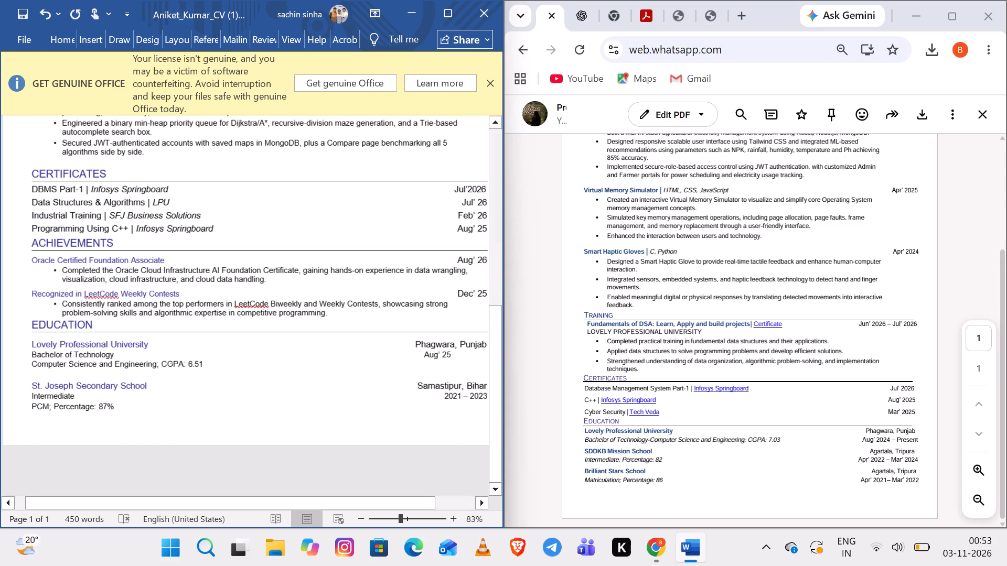
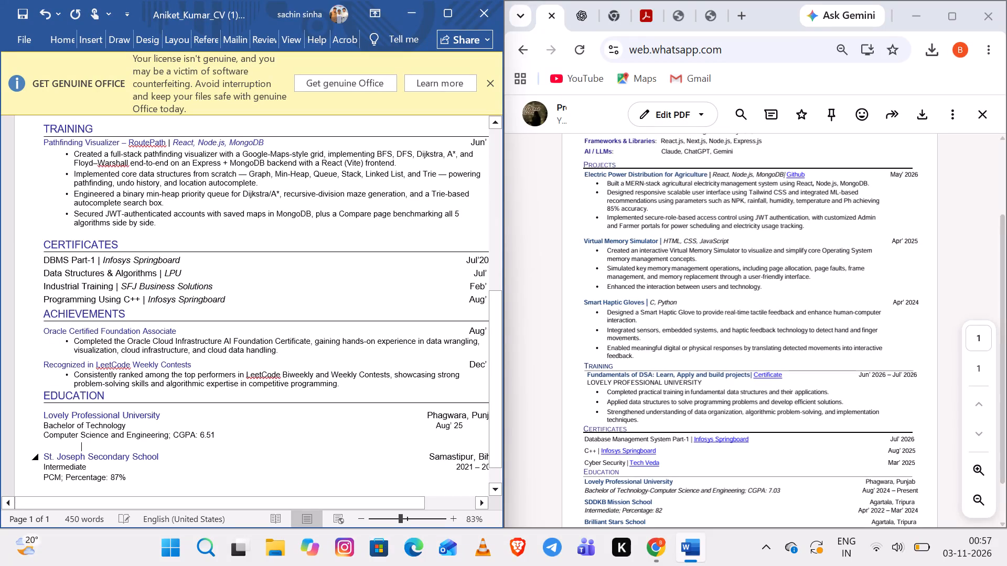
Replace Joseph with PAUL in the secondary school's name under Education, making it St. PAUL Secondary School.
{"action": "left_click", "coordinate": [83, 452]}
{"action": "key", "text": "BackSpace"}
{"action": "key", "text": "BackSpace"}
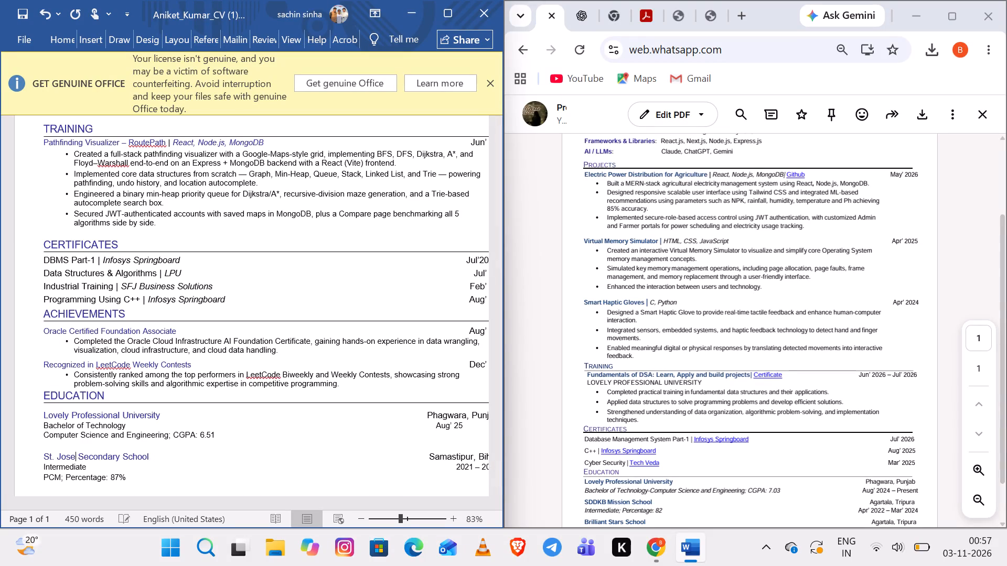
{"action": "key", "text": "BackSpace"}
{"action": "key", "text": "BackSpace"}
{"action": "key", "text": "BackSpace"}
{"action": "key", "text": "BackSpace"}
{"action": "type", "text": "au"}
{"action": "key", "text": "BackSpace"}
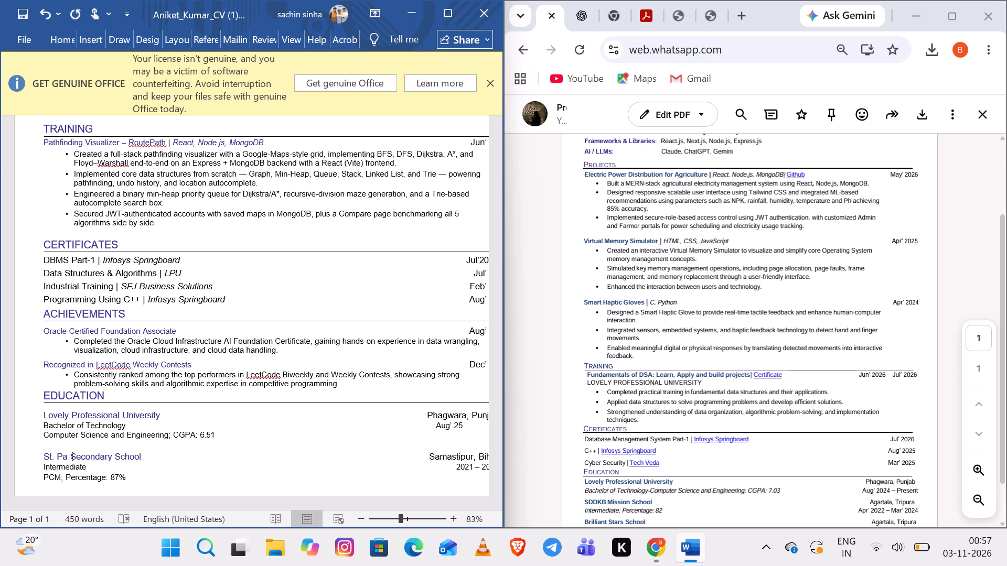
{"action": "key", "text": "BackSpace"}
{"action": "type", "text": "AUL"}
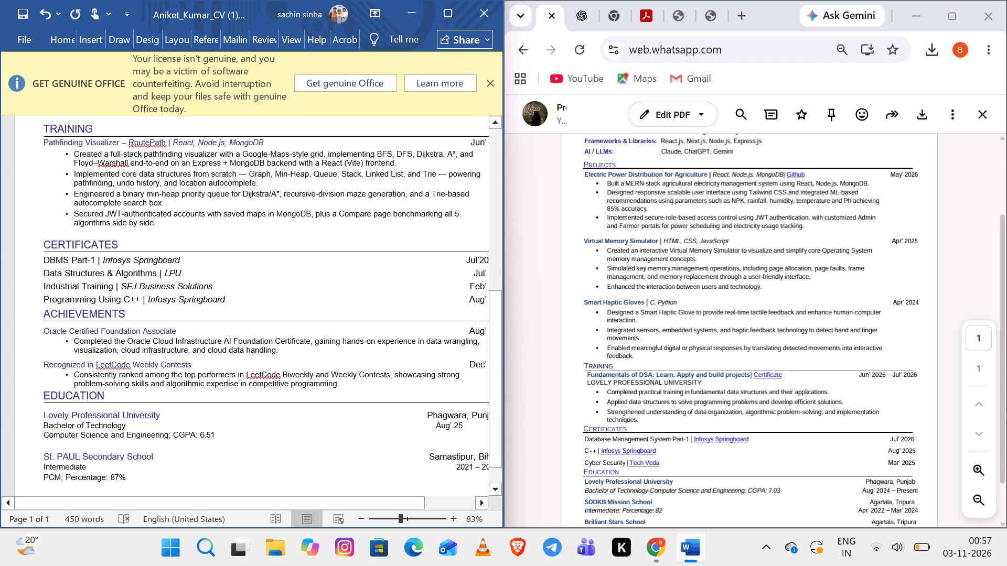